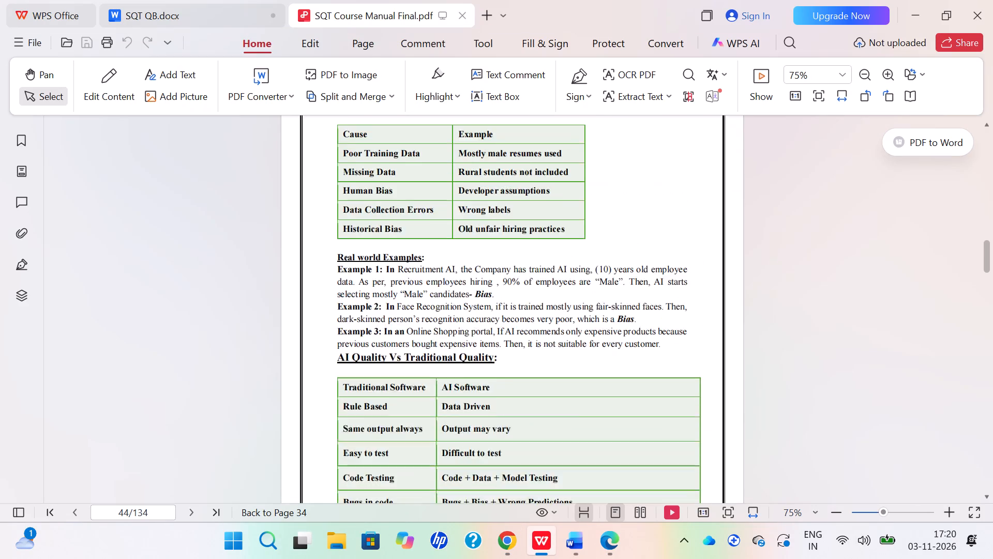
{"action": "scroll", "coordinate": [478, 342], "scroll_direction": "down", "scroll_amount": 10}
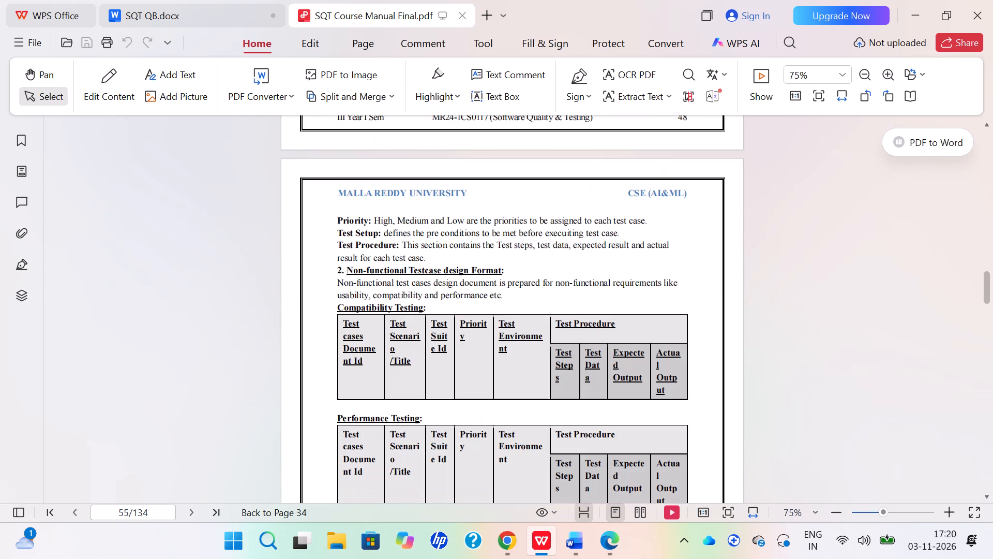
{"action": "scroll", "coordinate": [478, 342], "scroll_direction": "up", "scroll_amount": 6}
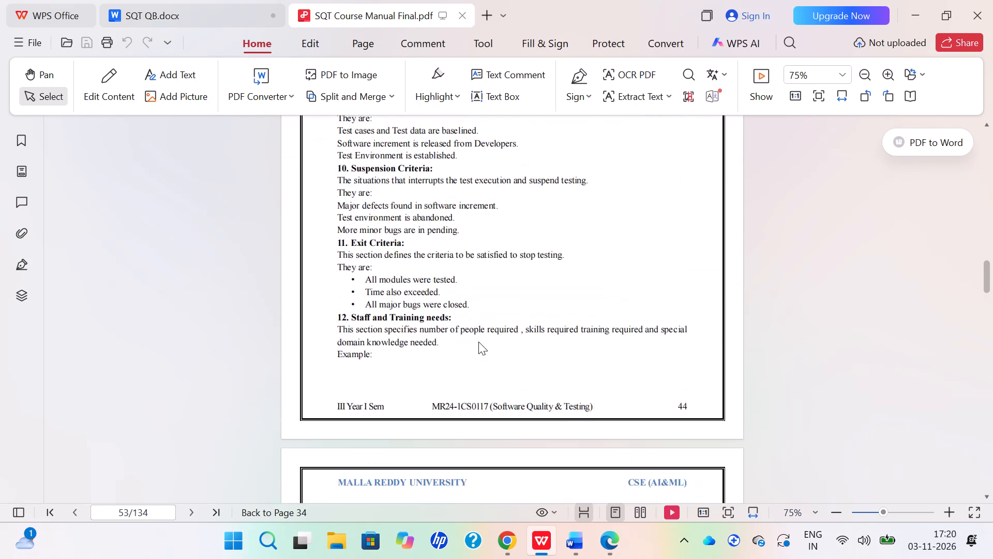
{"action": "scroll", "coordinate": [478, 342], "scroll_direction": "up", "scroll_amount": 4}
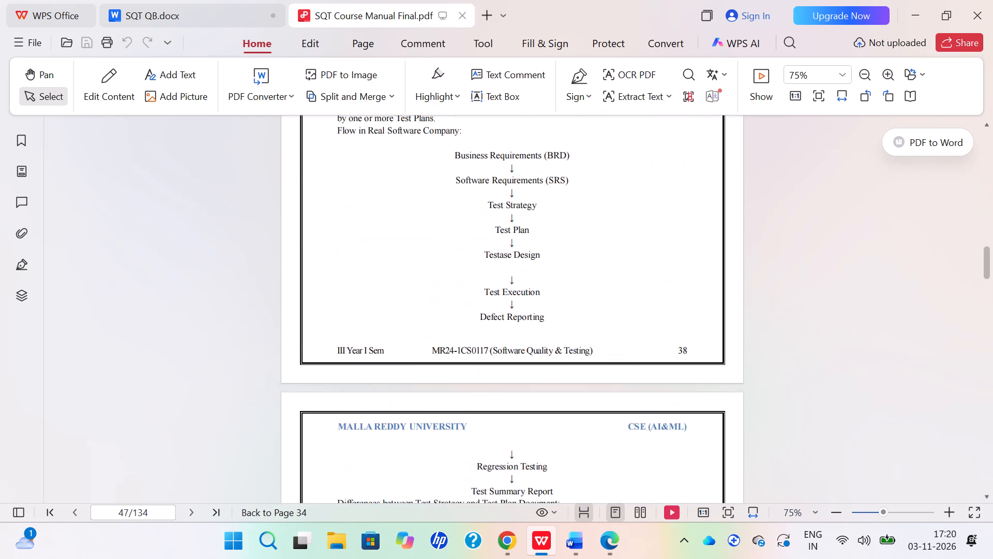
{"action": "scroll", "coordinate": [478, 342], "scroll_direction": "up", "scroll_amount": 1}
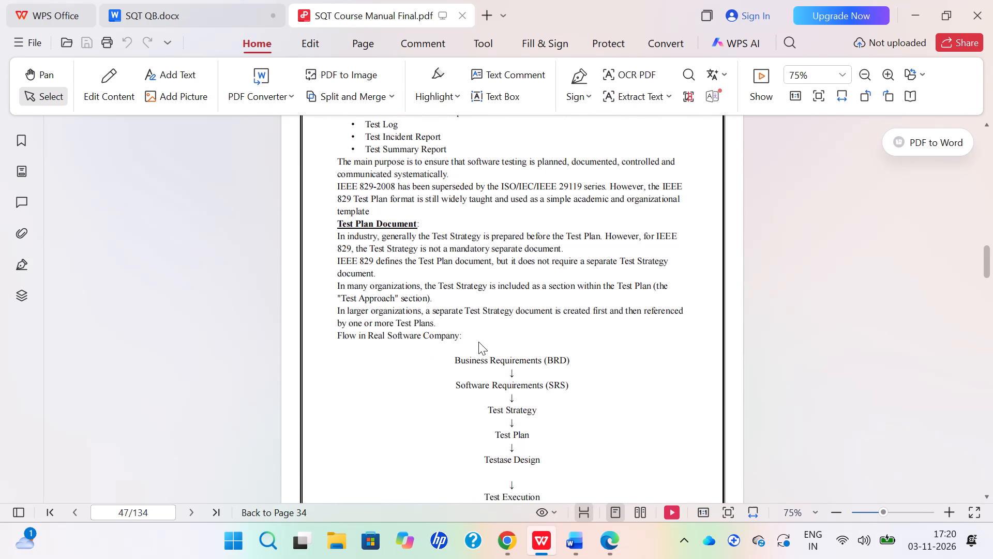
{"action": "scroll", "coordinate": [478, 342], "scroll_direction": "up", "scroll_amount": 2}
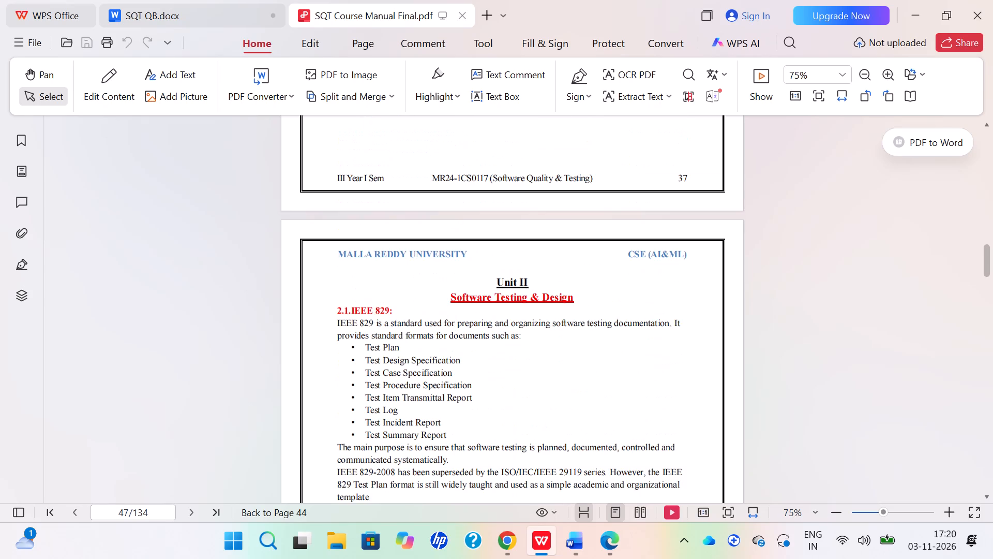
{"action": "scroll", "coordinate": [478, 342], "scroll_direction": "down", "scroll_amount": 1}
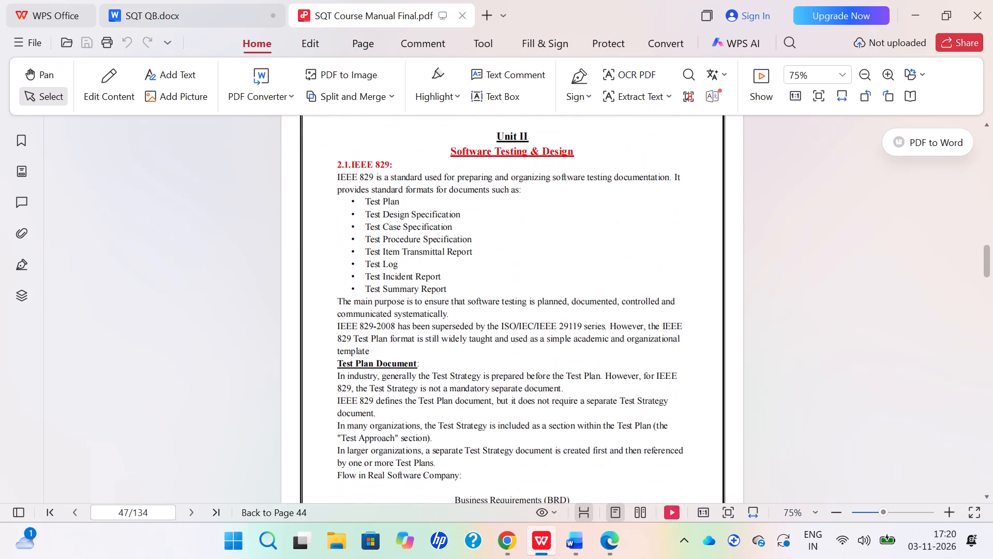
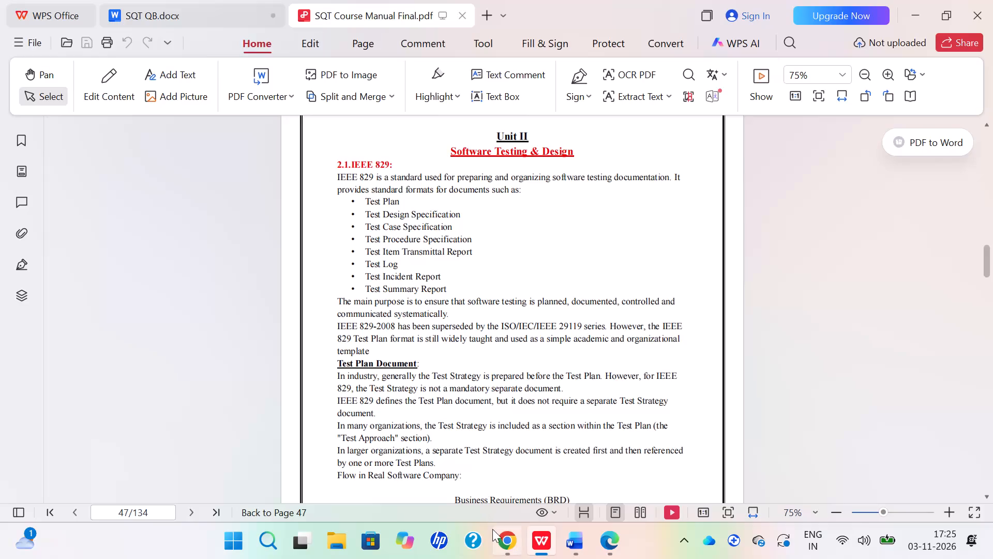
Copy the text of both parts of question 11 from the question table in SQT QB.docx.
{"action": "left_click", "coordinate": [492, 529]}
{"action": "left_click", "coordinate": [549, 532]}
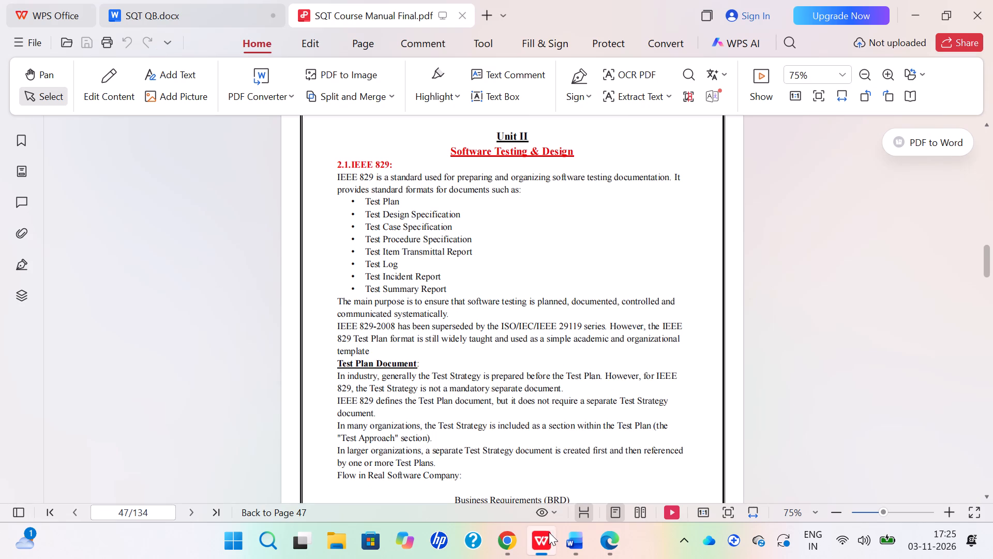
{"action": "left_click", "coordinate": [154, 0]}
{"action": "scroll", "coordinate": [348, 351], "scroll_direction": "down", "scroll_amount": 2}
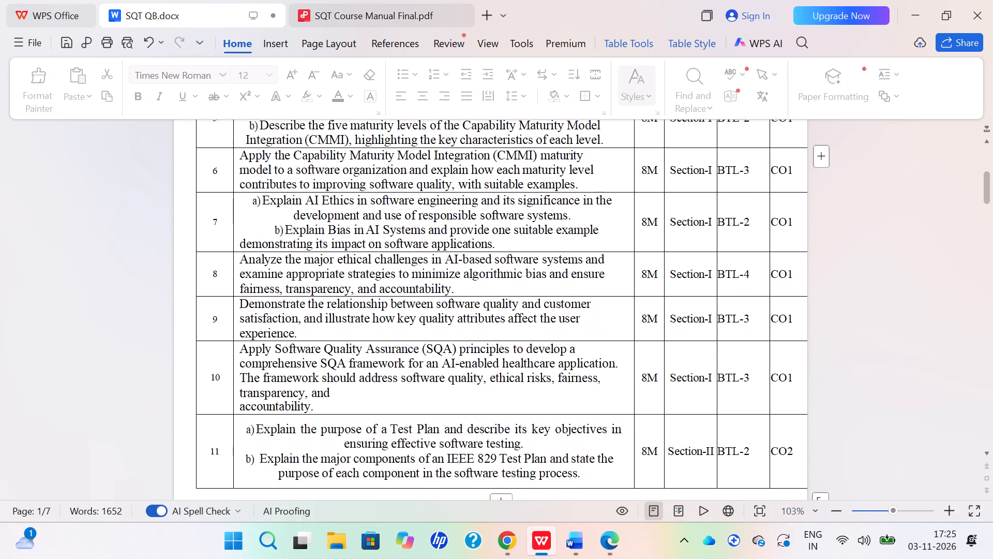
{"action": "scroll", "coordinate": [348, 351], "scroll_direction": "down", "scroll_amount": 2}
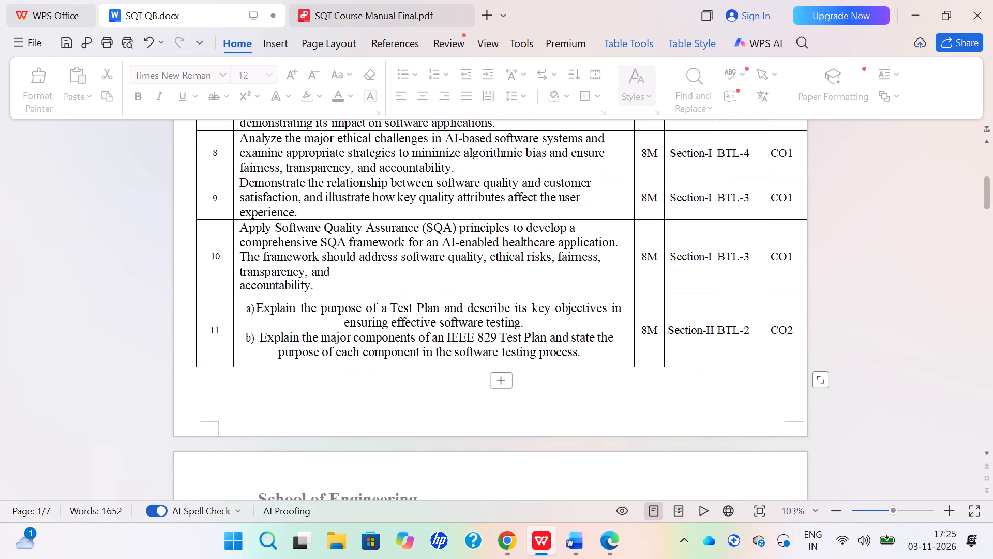
{"action": "left_click_drag", "start_coordinate": [257, 304], "coordinate": [542, 358]}
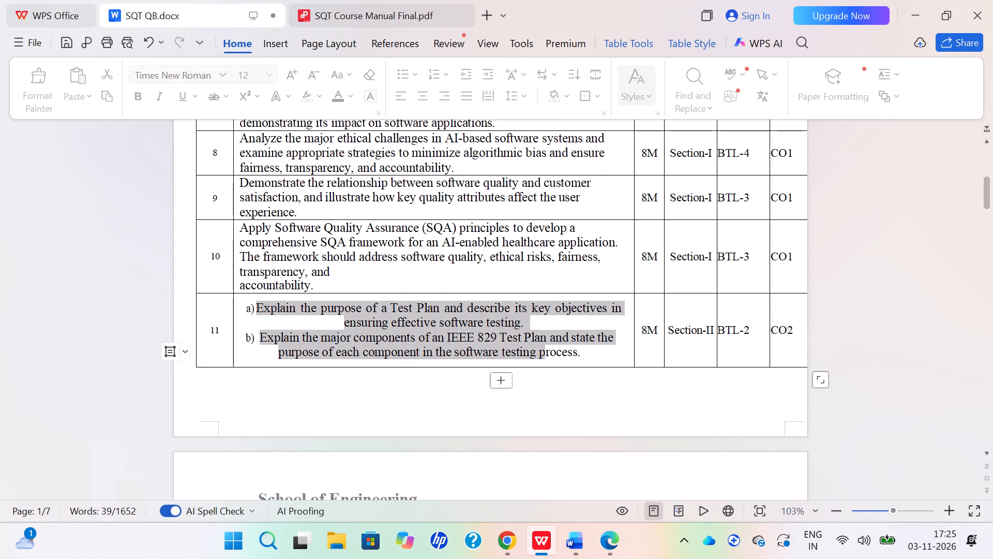
{"action": "left_click_drag", "start_coordinate": [542, 358], "coordinate": [611, 357]}
{"action": "key", "text": "ctrl+c"}
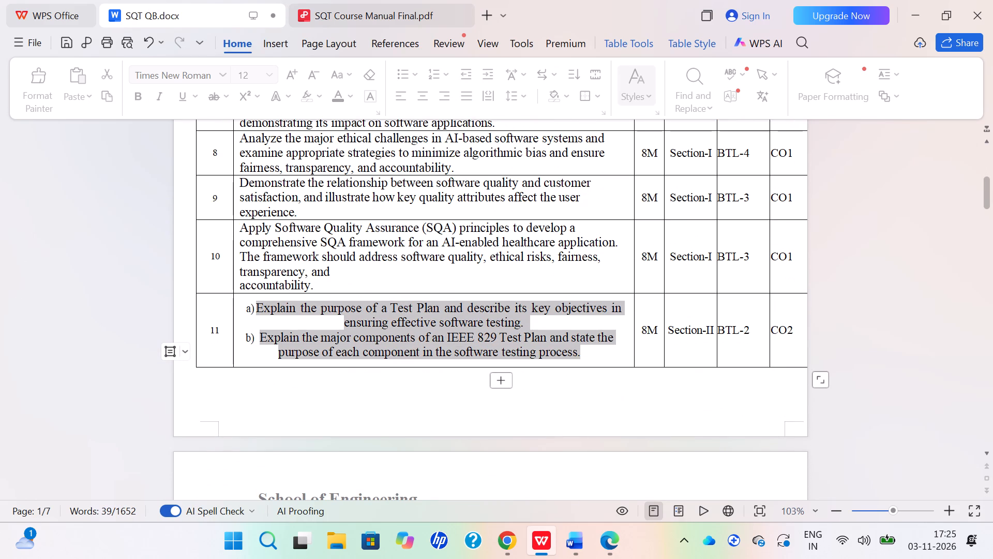
{"action": "scroll", "coordinate": [536, 337], "scroll_direction": "down", "scroll_amount": 2}
{"action": "scroll", "coordinate": [534, 403], "scroll_direction": "down", "scroll_amount": 1}
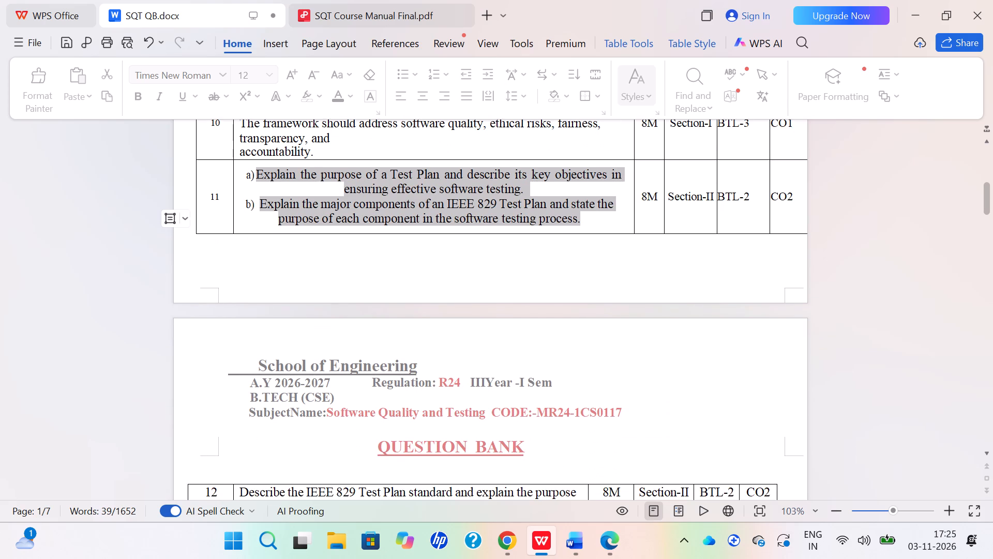
{"action": "scroll", "coordinate": [534, 403], "scroll_direction": "down", "scroll_amount": 1}
Switch to Microsoft Word and, below Example 3 in SQT SEM ANSWERS, add the line "UNIT 02" and the copied questions numbered "11.".
{"action": "left_click", "coordinate": [567, 545]}
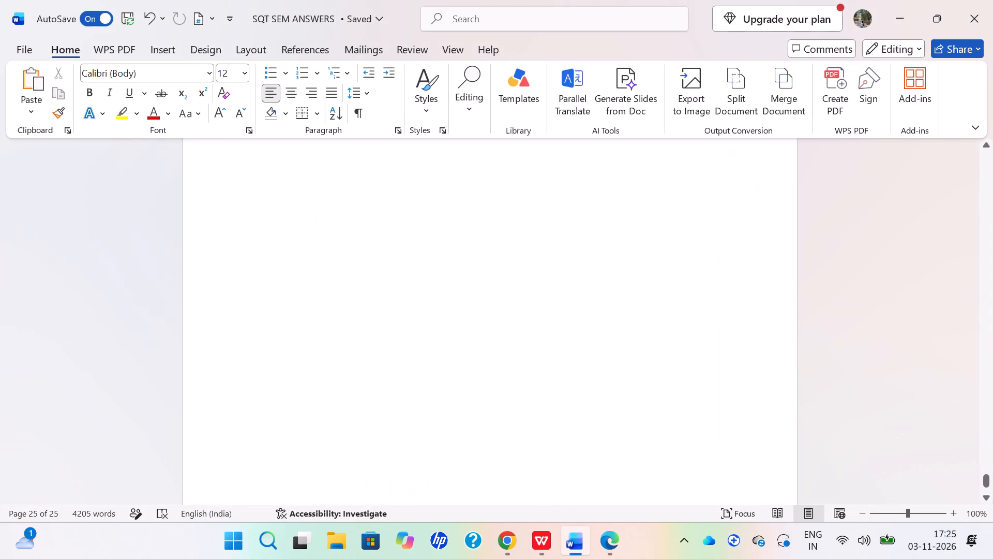
{"action": "scroll", "coordinate": [501, 432], "scroll_direction": "up", "scroll_amount": 2}
{"action": "left_click", "coordinate": [741, 320]}
{"action": "key", "text": "Return"}
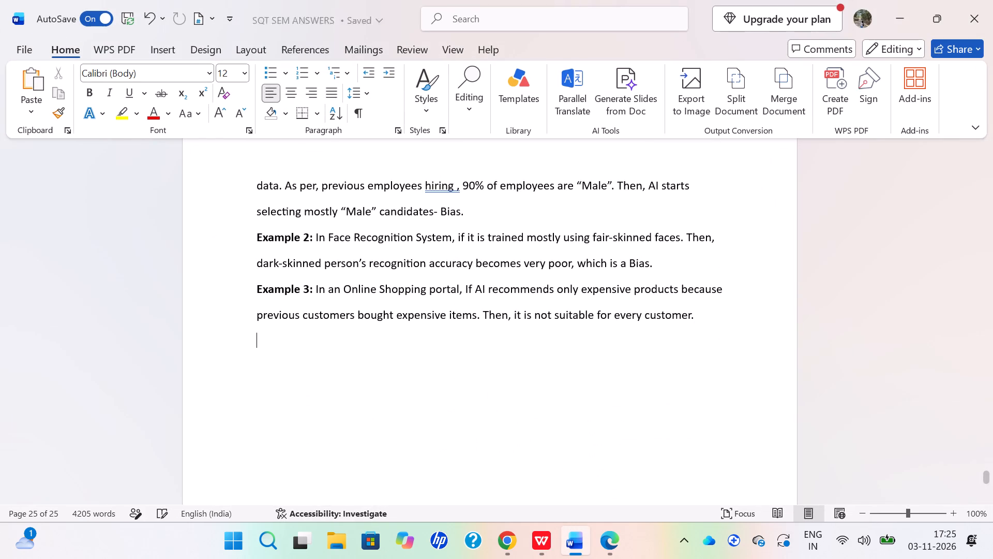
{"action": "type", "text": "UNIT 02"}
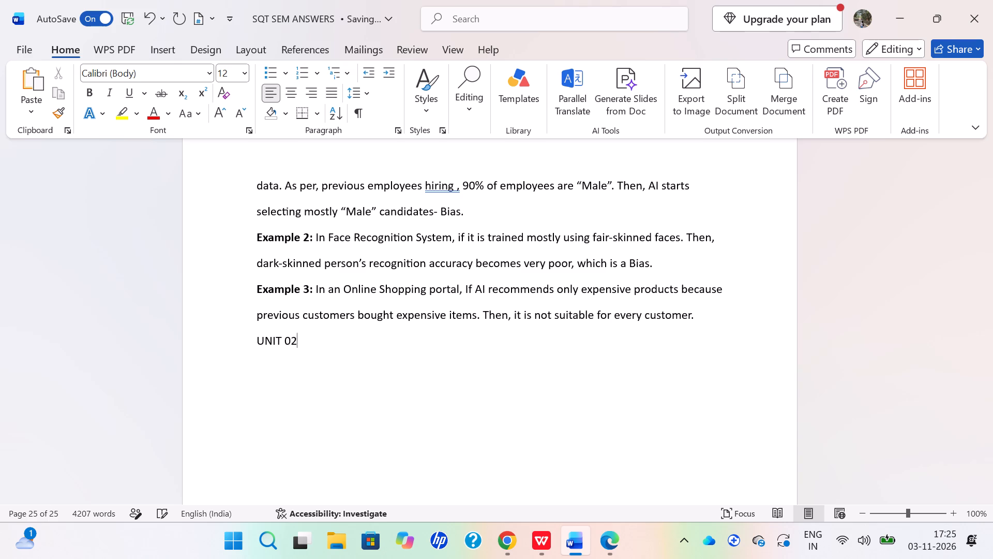
{"action": "key", "text": "Return"}
{"action": "type", "text": "11."}
{"action": "key", "text": "ctrl+v"}
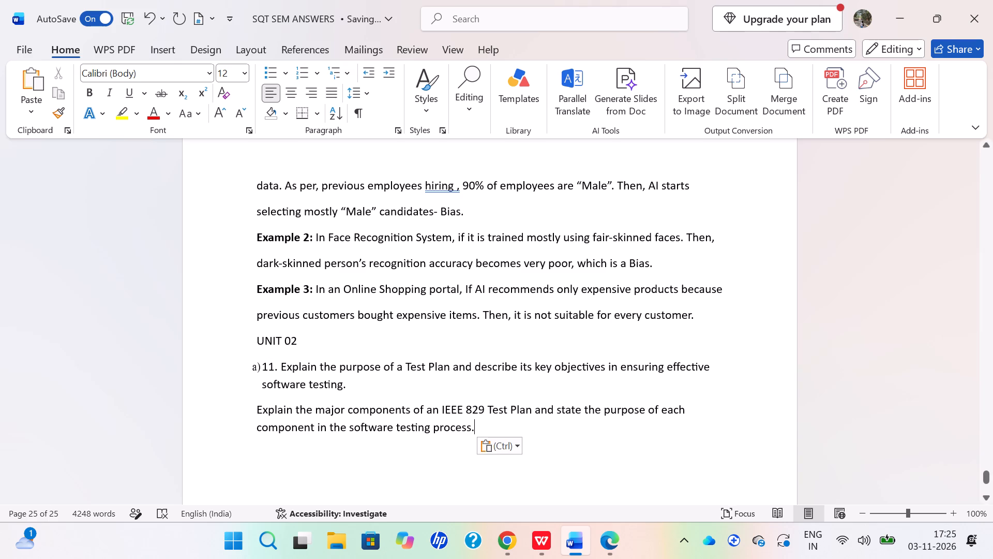
Remove the automatic list lettering from the pasted Test Plan question and change its number to "11a)".
{"action": "left_click", "coordinate": [263, 361]}
{"action": "key", "text": "BackSpace"}
{"action": "key", "text": "BackSpace"}
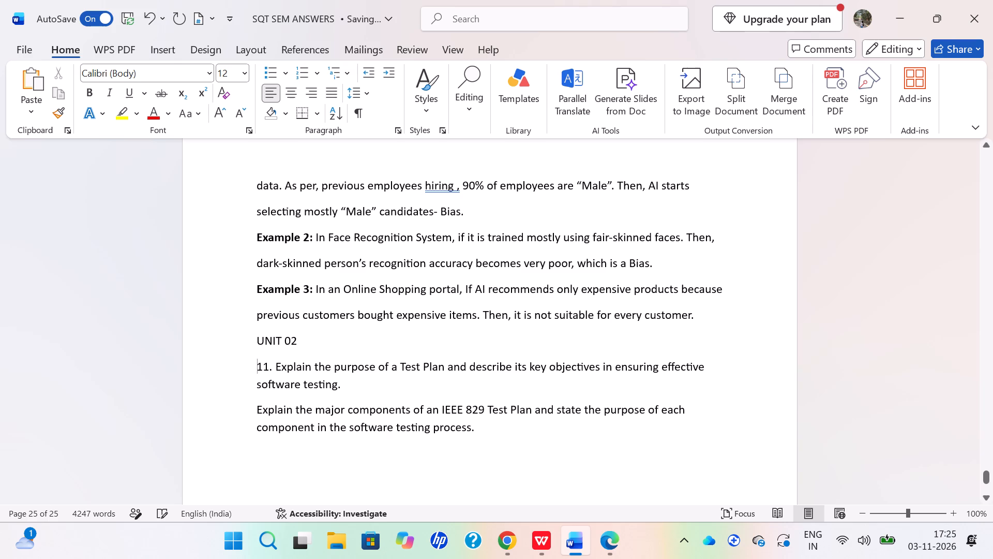
{"action": "left_click", "coordinate": [265, 366]}
{"action": "key", "text": "BackSpace"}
{"action": "key", "text": "Right"}
{"action": "key", "text": "a"}
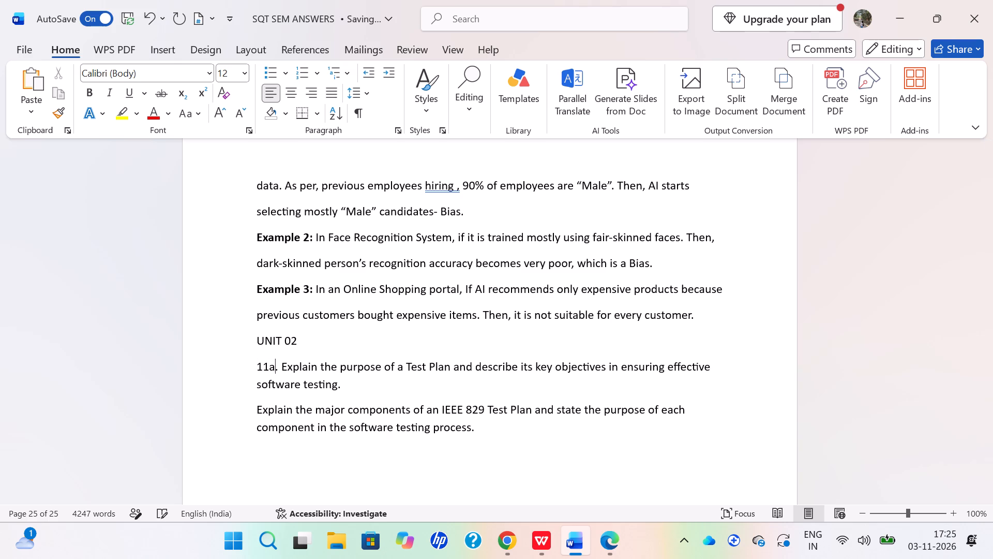
{"action": "key", "text": "Right"}
{"action": "key", "text": "BackSpace"}
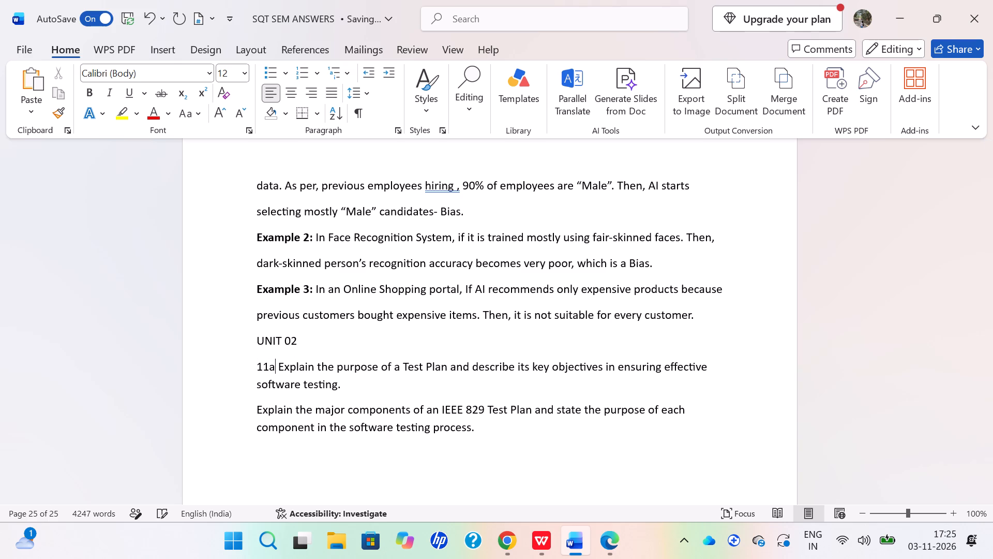
{"action": "key", "text": "shift+parenright"}
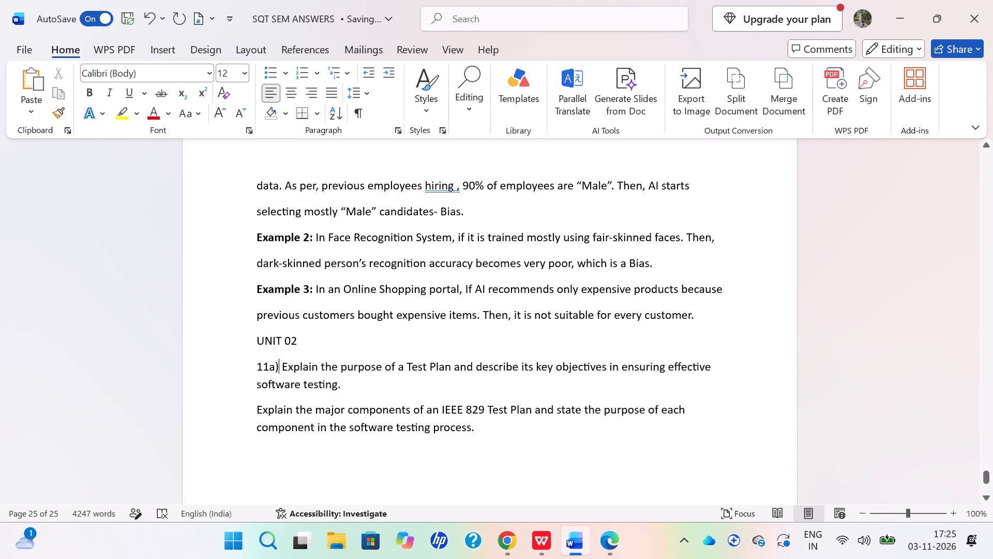
Delete the pasted question about the major components of an IEEE 829 Test Plan.
{"action": "left_click_drag", "start_coordinate": [485, 433], "coordinate": [250, 411]}
{"action": "key", "text": "BackSpace"}
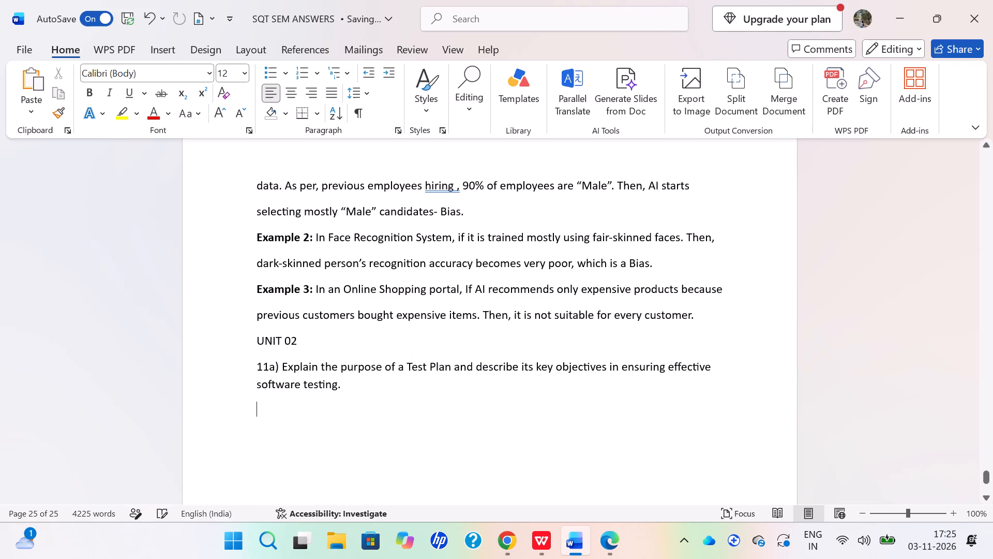
Set the "11a)" label to 16 pt and make the whole question bold.
{"action": "left_click_drag", "start_coordinate": [281, 366], "coordinate": [254, 369]}
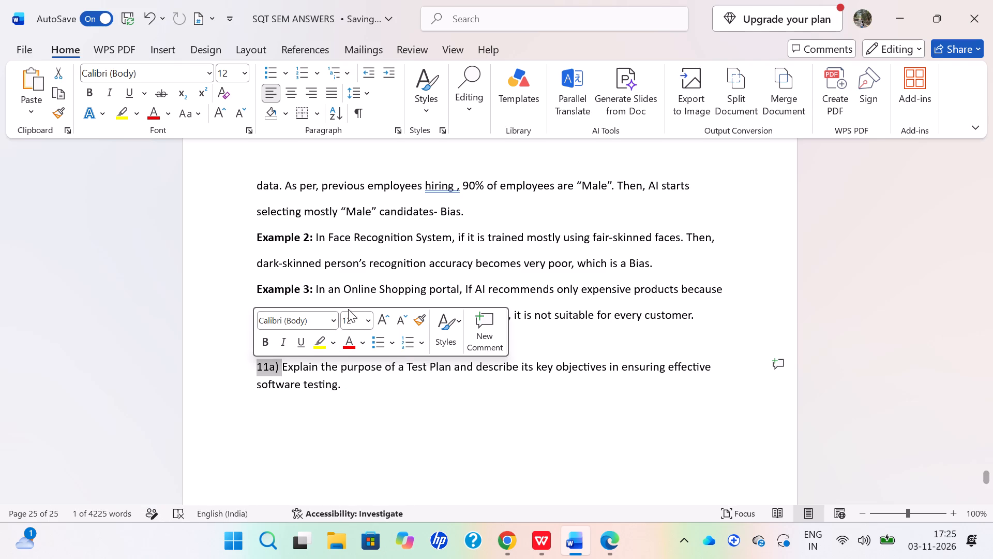
{"action": "left_click", "coordinate": [370, 318]}
{"action": "left_click", "coordinate": [356, 130]}
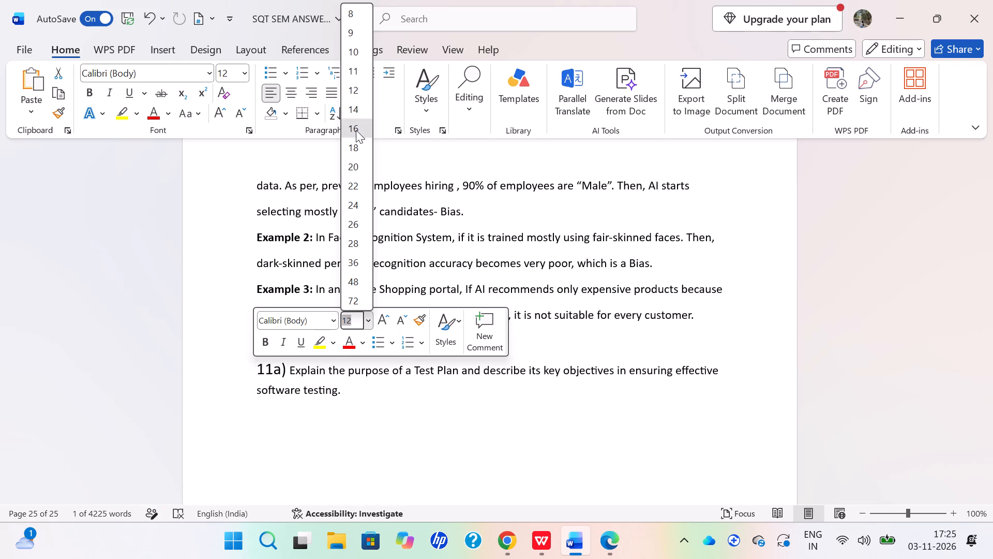
{"action": "left_click_drag", "start_coordinate": [350, 393], "coordinate": [237, 363]}
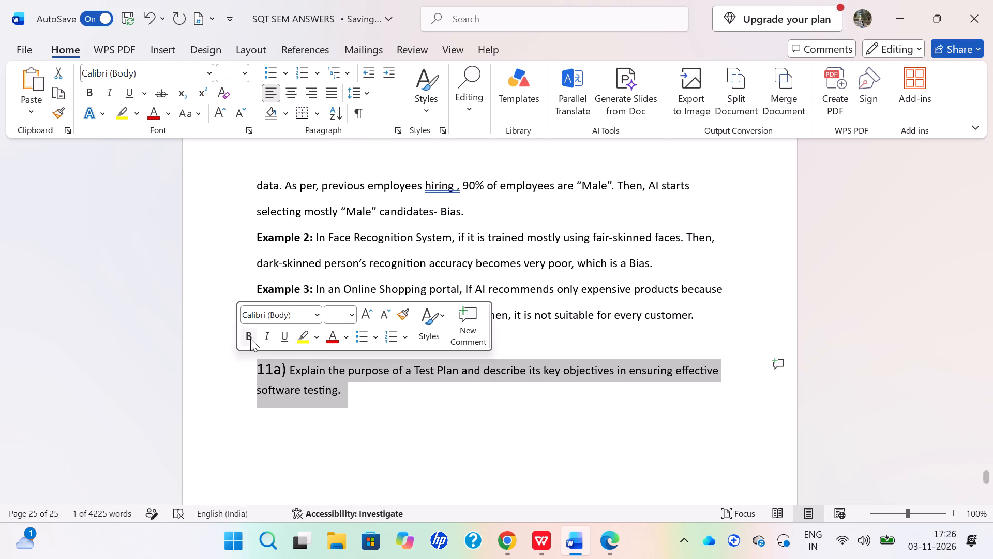
{"action": "left_click", "coordinate": [250, 339]}
{"action": "left_click", "coordinate": [348, 401]}
Format the "UNIT 02" heading as 16 pt bold.
{"action": "left_click_drag", "start_coordinate": [309, 338], "coordinate": [242, 341]}
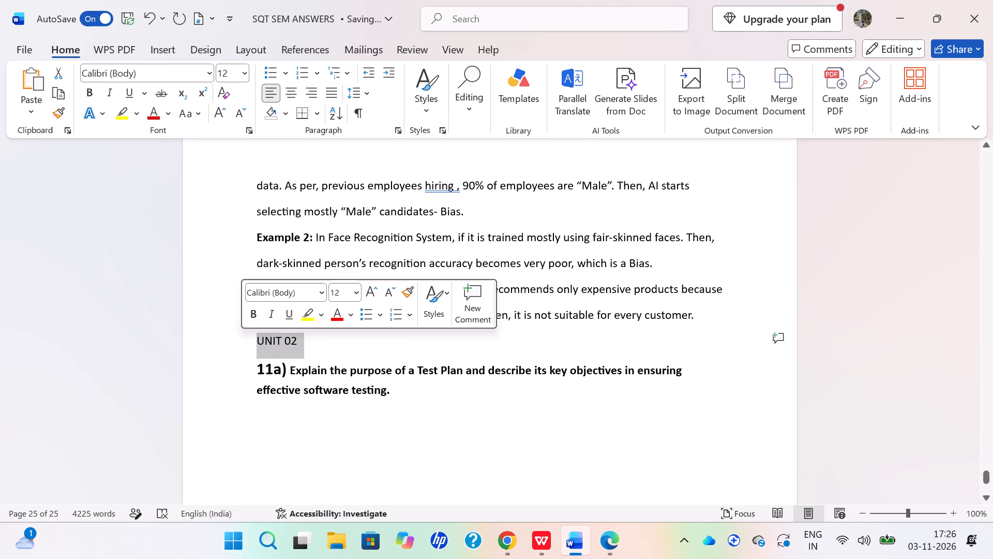
{"action": "left_click", "coordinate": [353, 292]}
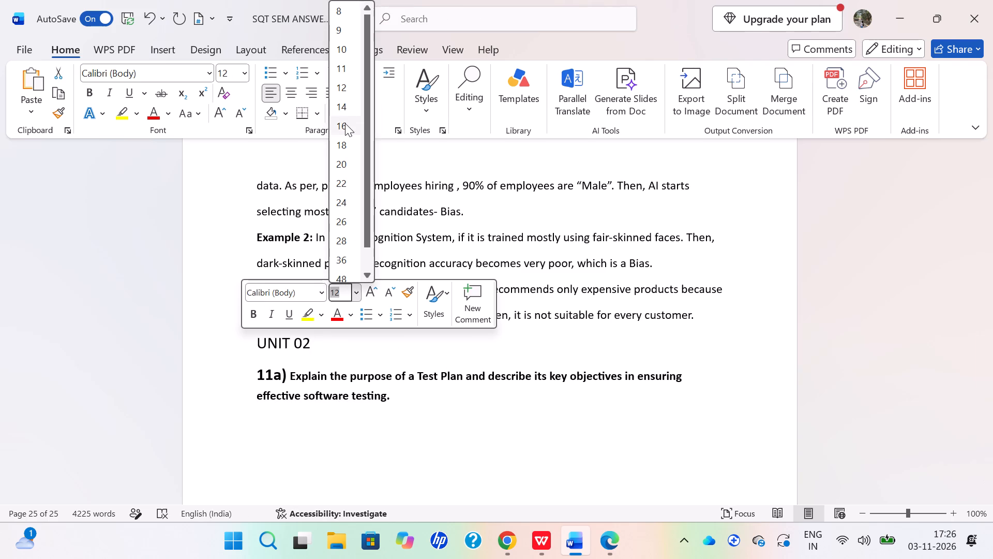
{"action": "left_click", "coordinate": [345, 123]}
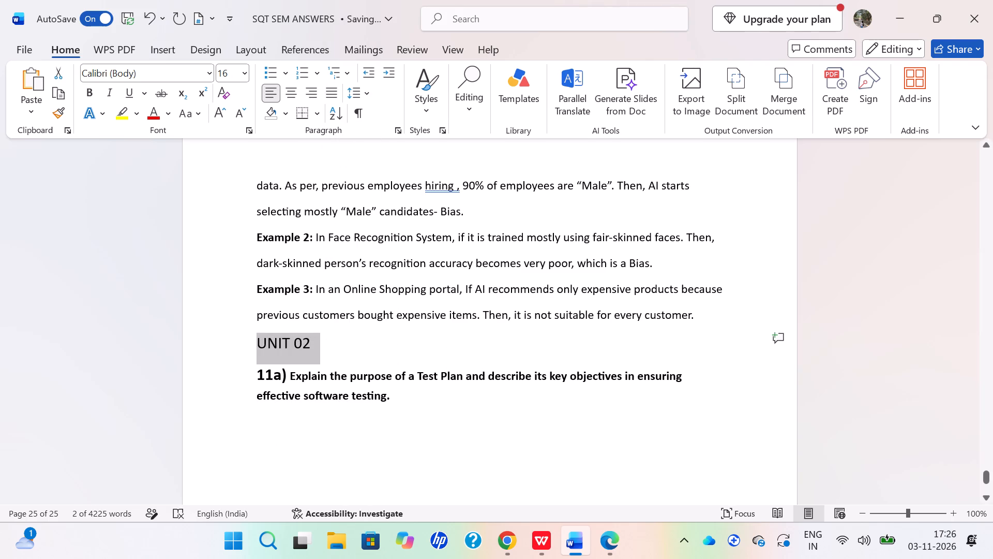
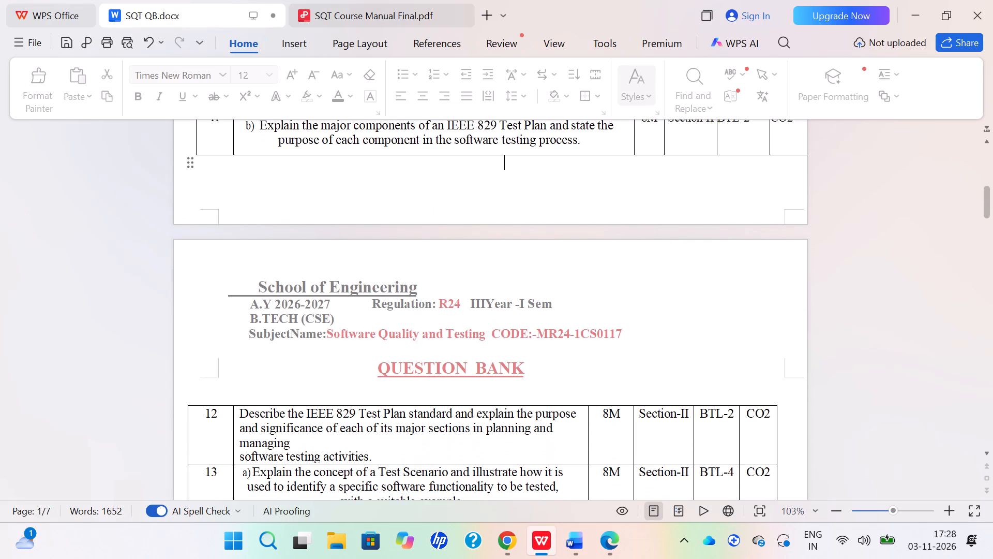
{"action": "scroll", "coordinate": [444, 236], "scroll_direction": "down", "scroll_amount": 4}
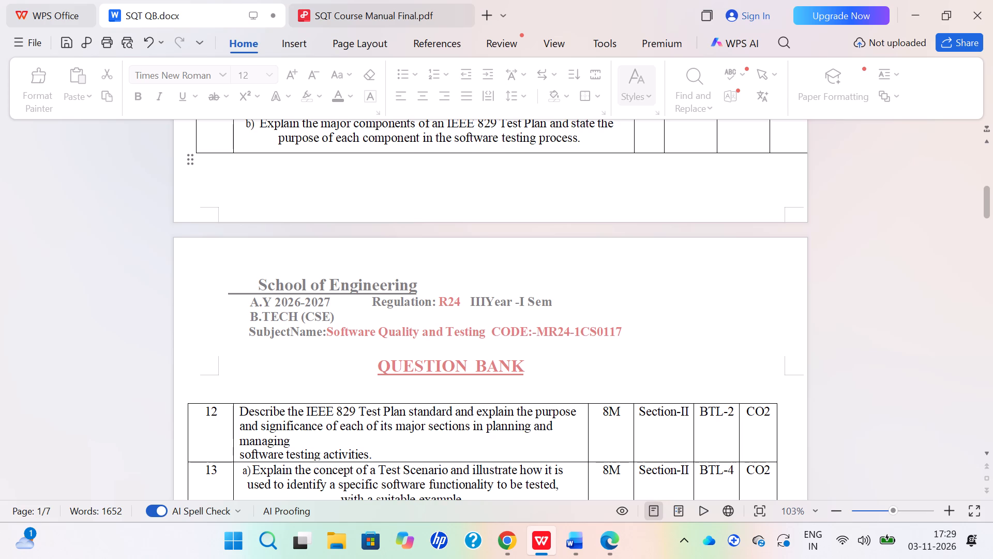
{"action": "scroll", "coordinate": [444, 236], "scroll_direction": "down", "scroll_amount": 1}
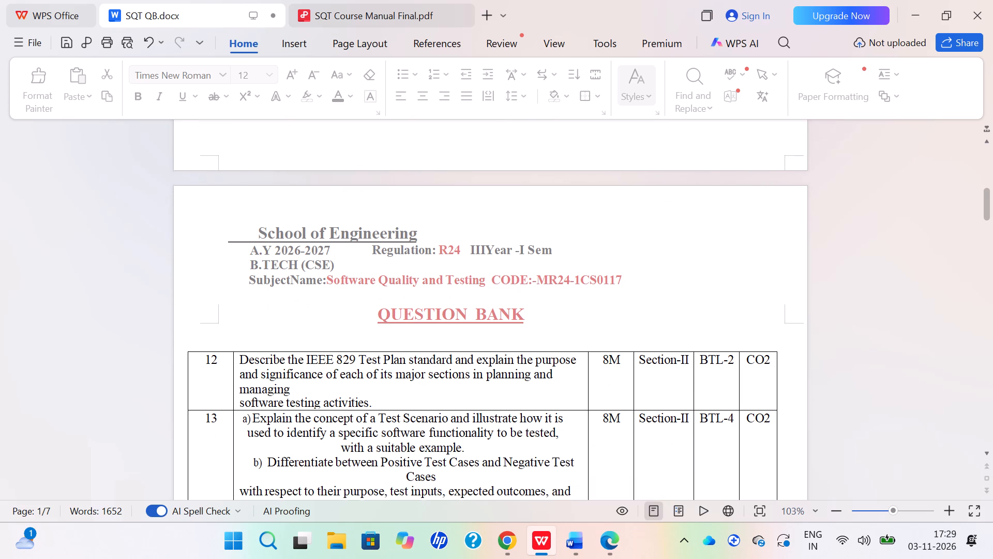
{"action": "scroll", "coordinate": [444, 236], "scroll_direction": "down", "scroll_amount": 1}
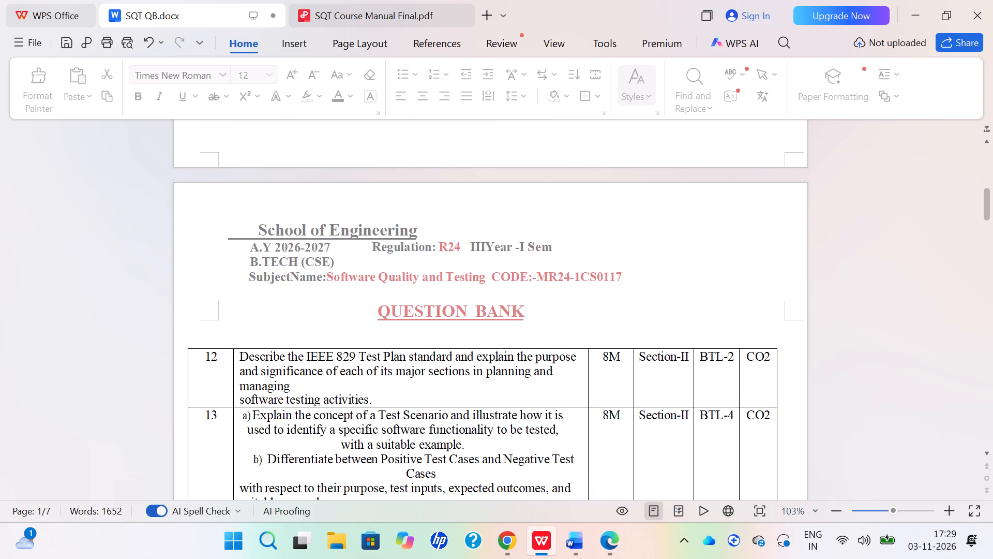
{"action": "scroll", "coordinate": [444, 236], "scroll_direction": "up", "scroll_amount": 2}
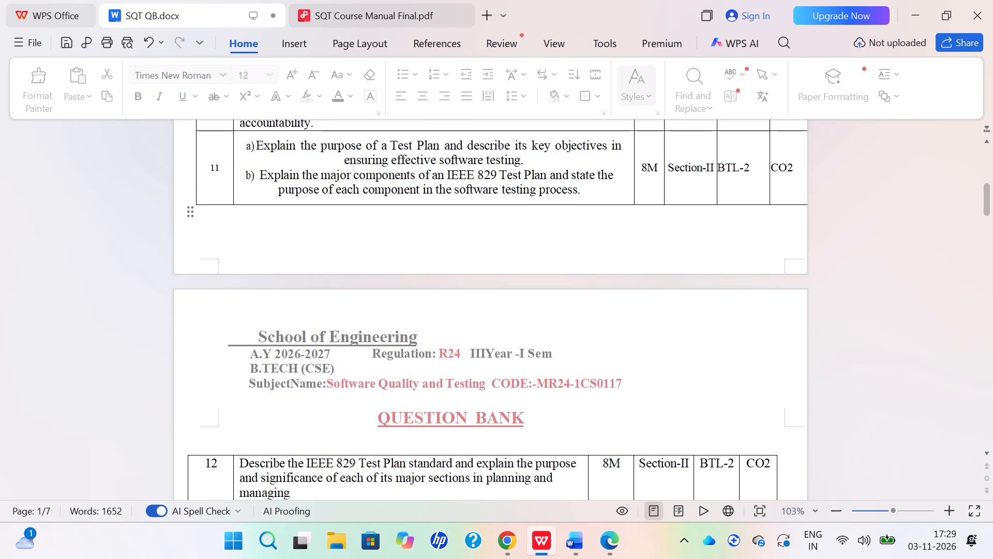
{"action": "scroll", "coordinate": [563, 328], "scroll_direction": "down", "scroll_amount": 1}
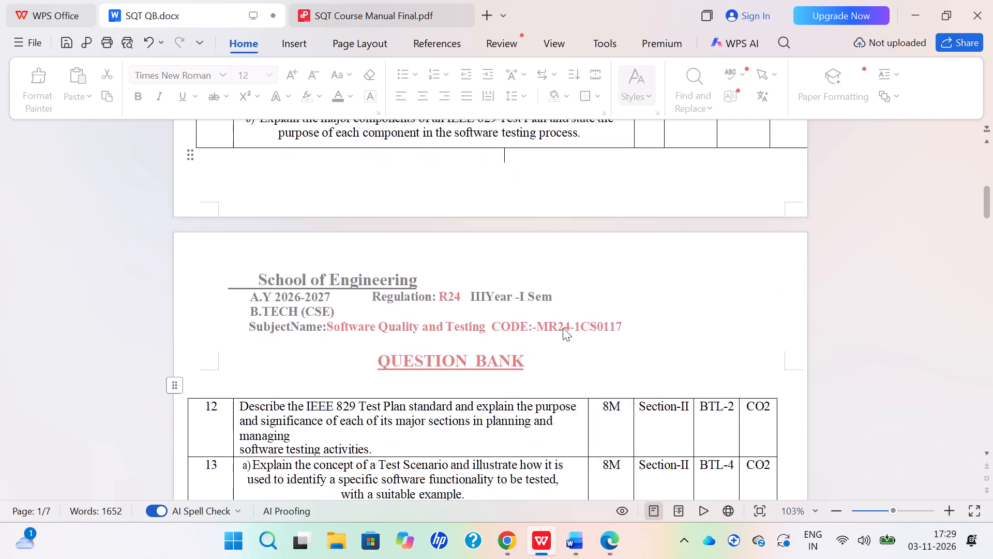
{"action": "scroll", "coordinate": [563, 328], "scroll_direction": "down", "scroll_amount": 4}
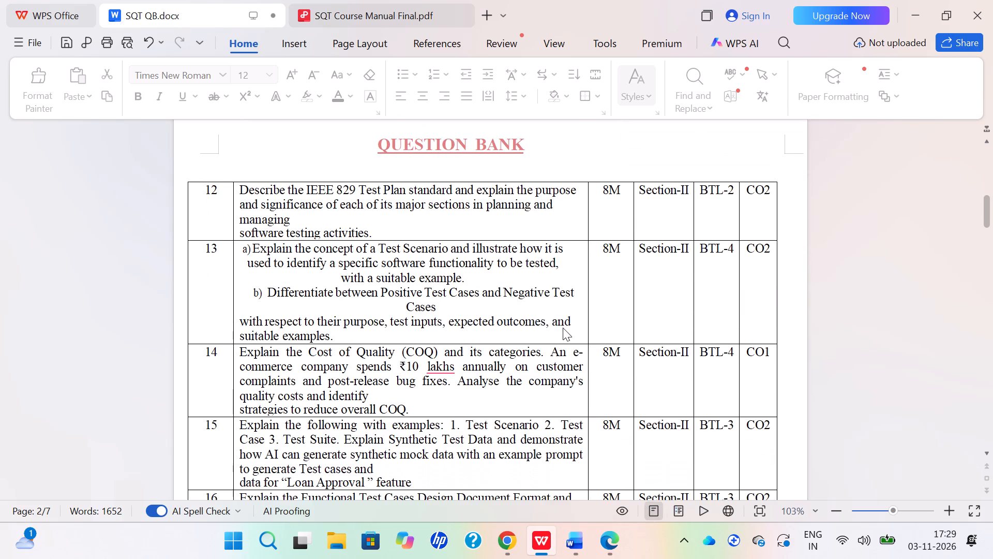
{"action": "scroll", "coordinate": [563, 328], "scroll_direction": "down", "scroll_amount": 4}
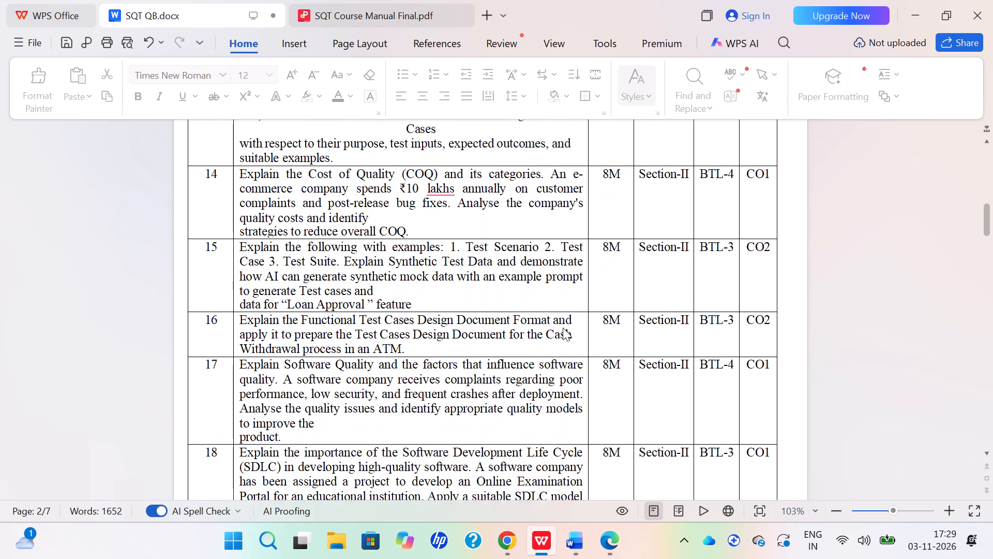
{"action": "scroll", "coordinate": [563, 327], "scroll_direction": "down", "scroll_amount": 4}
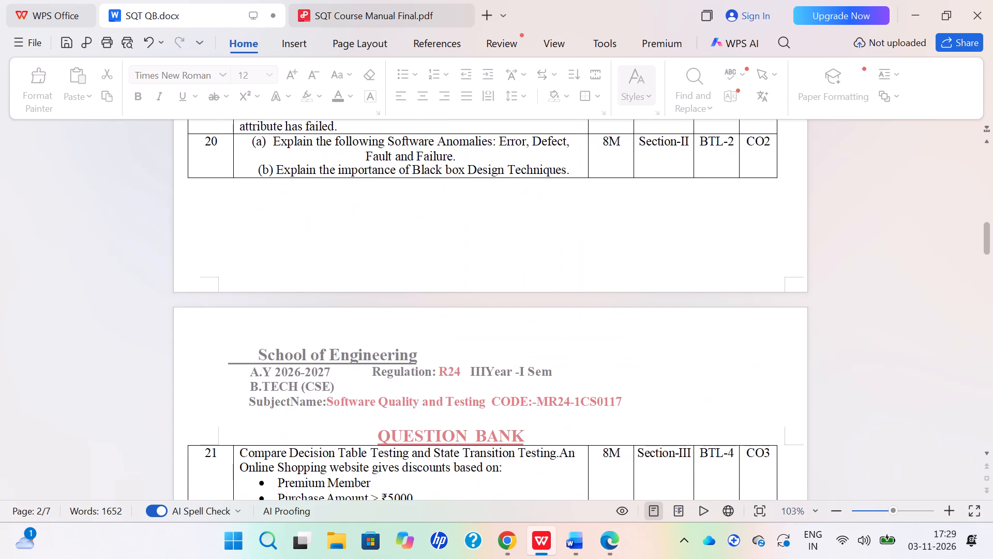
Read the question bank's Section-III questions 21 to 29.
{"action": "scroll", "coordinate": [563, 327], "scroll_direction": "down", "scroll_amount": 3}
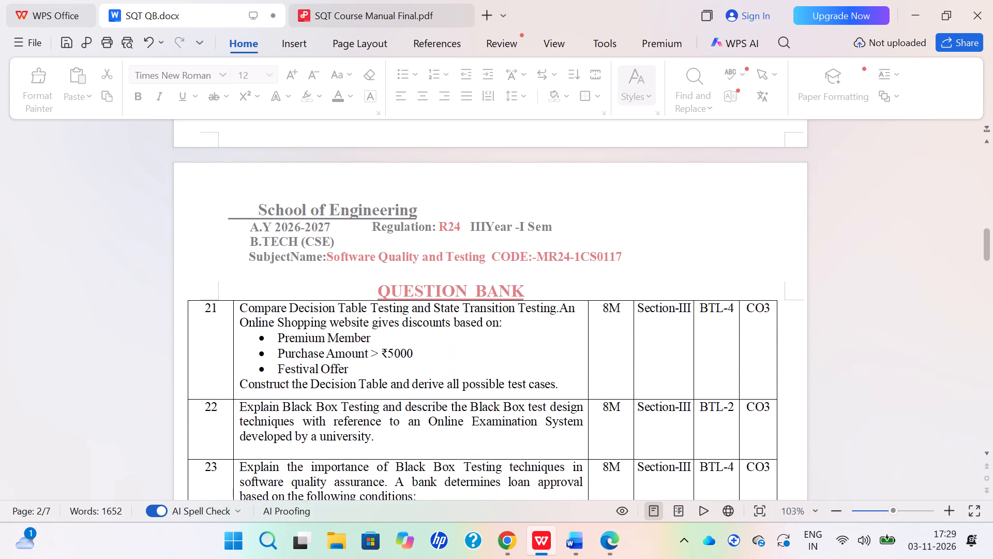
{"action": "scroll", "coordinate": [563, 327], "scroll_direction": "down", "scroll_amount": 2}
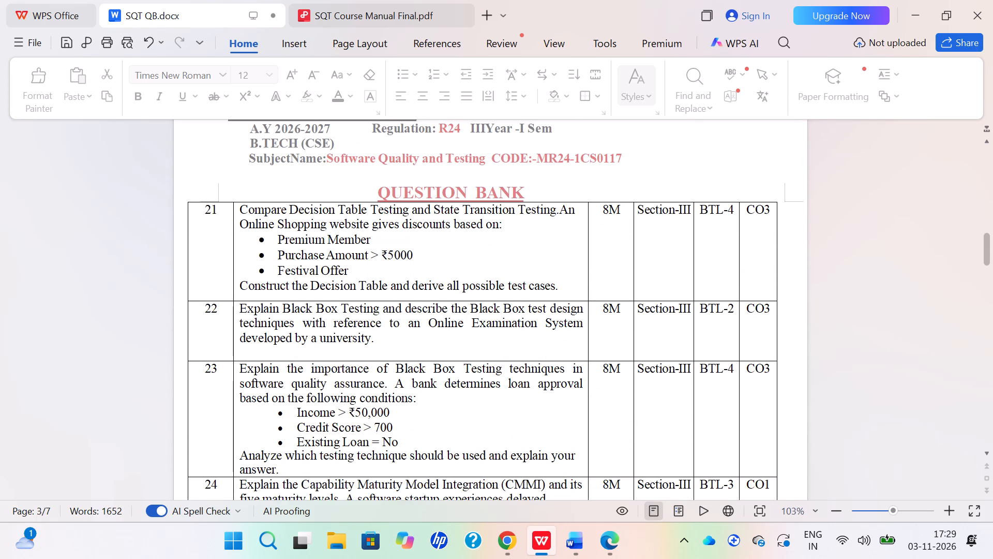
{"action": "scroll", "coordinate": [563, 327], "scroll_direction": "down", "scroll_amount": 2}
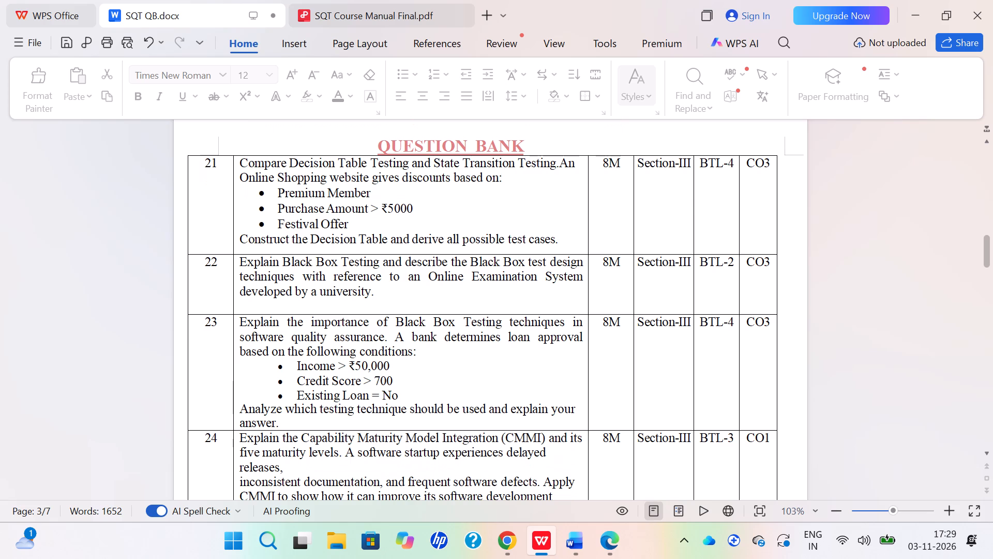
{"action": "scroll", "coordinate": [563, 327], "scroll_direction": "down", "scroll_amount": 2}
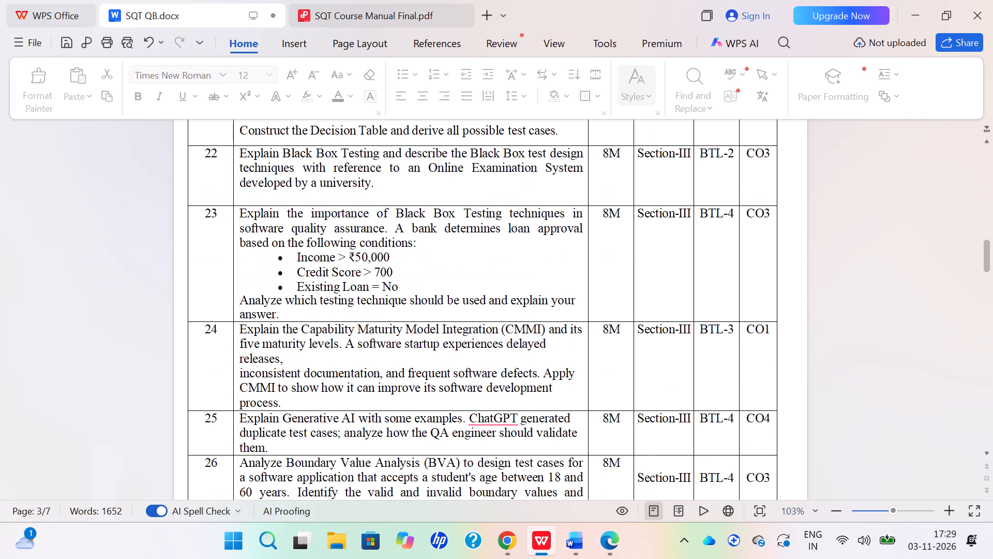
{"action": "scroll", "coordinate": [563, 327], "scroll_direction": "down", "scroll_amount": 1}
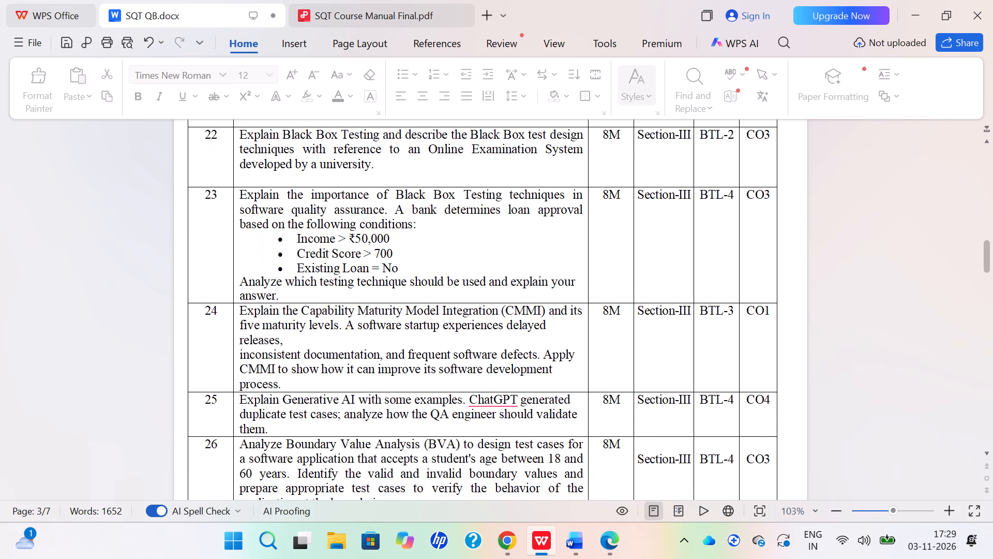
{"action": "scroll", "coordinate": [563, 327], "scroll_direction": "down", "scroll_amount": 2}
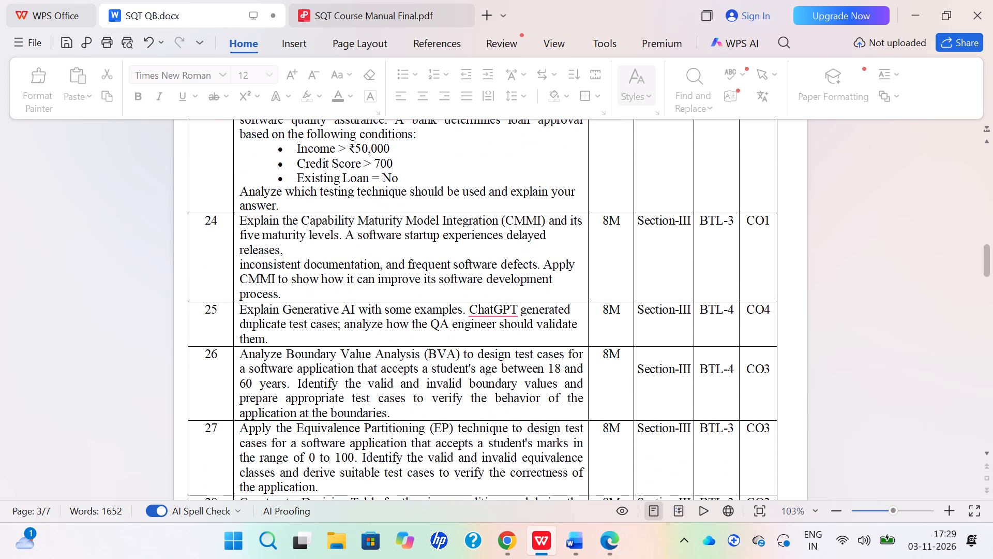
{"action": "scroll", "coordinate": [563, 327], "scroll_direction": "down", "scroll_amount": 2}
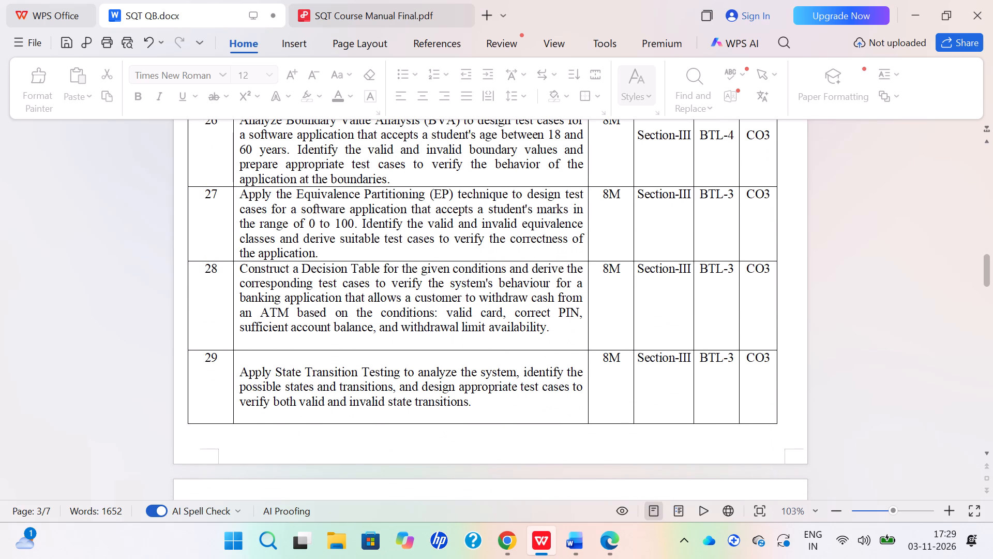
Go back over the Section-III questions from 21 to 26 in the question bank.
{"action": "scroll", "coordinate": [563, 327], "scroll_direction": "up", "scroll_amount": 1}
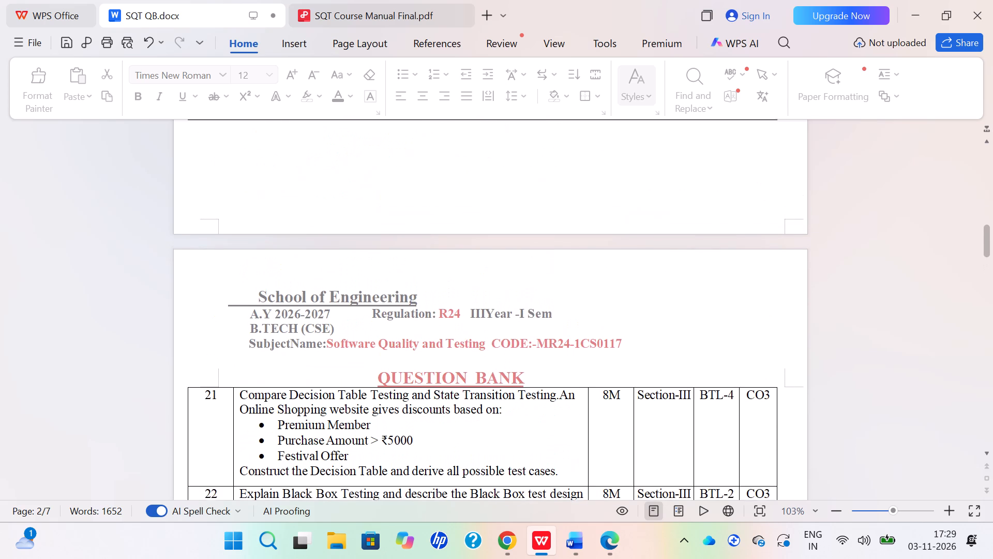
{"action": "scroll", "coordinate": [563, 327], "scroll_direction": "down", "scroll_amount": 3}
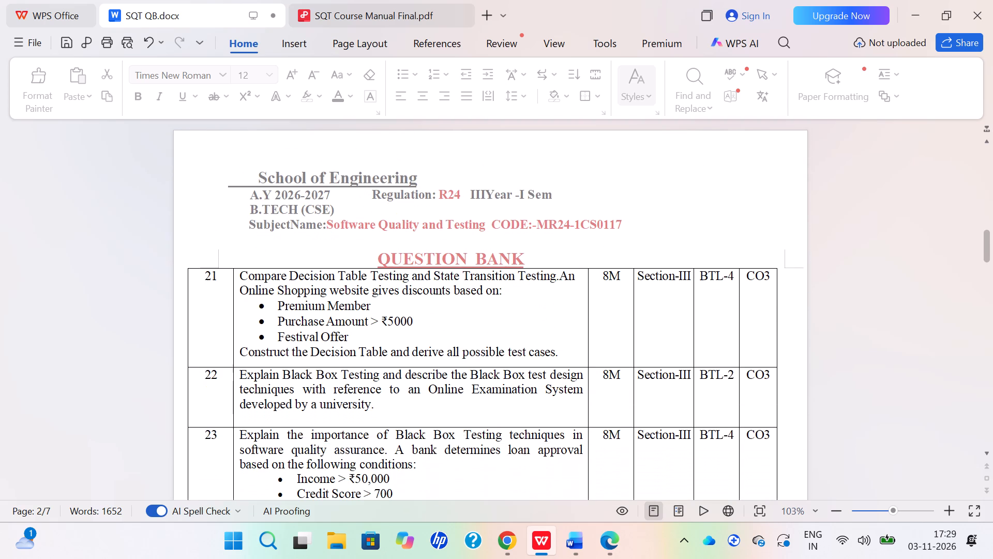
{"action": "scroll", "coordinate": [563, 327], "scroll_direction": "down", "scroll_amount": 2}
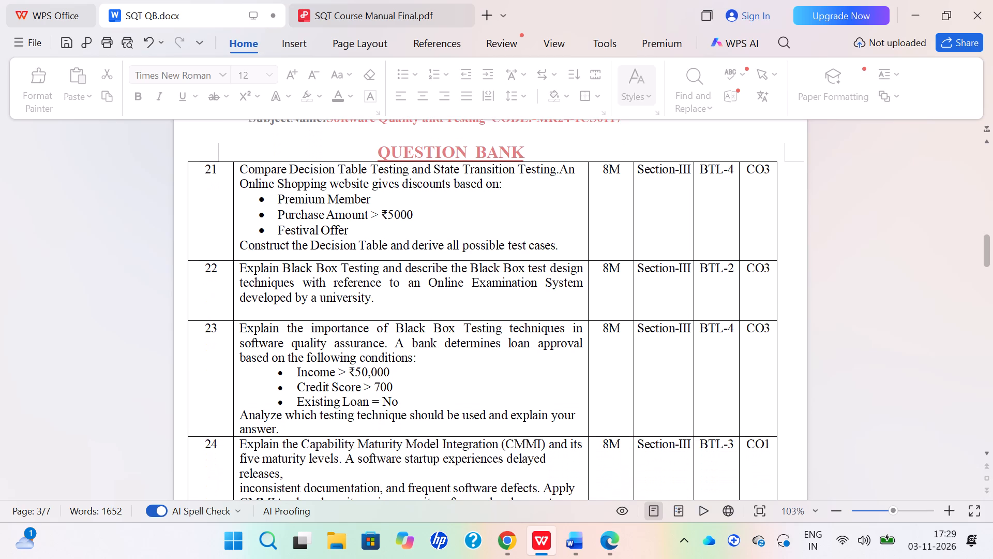
{"action": "scroll", "coordinate": [563, 327], "scroll_direction": "down", "scroll_amount": 5}
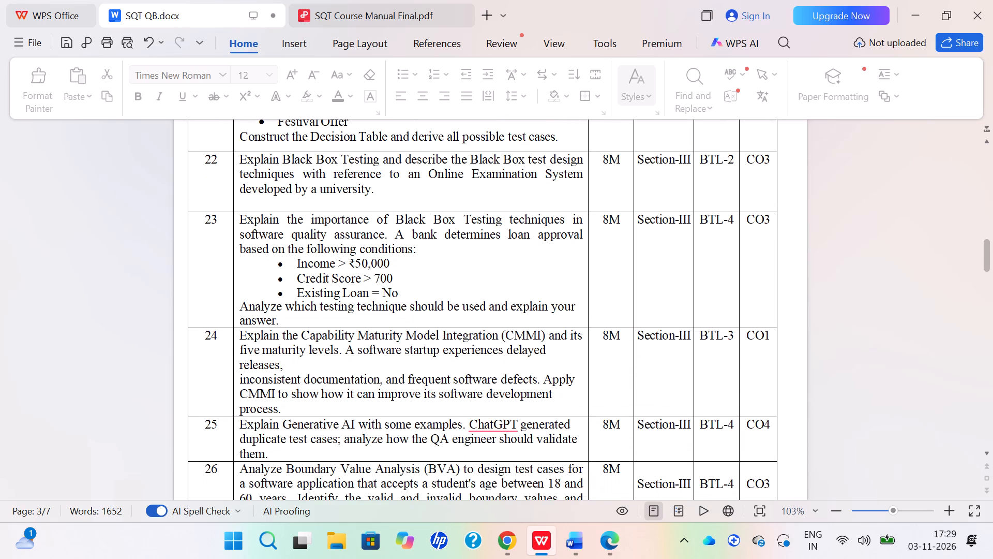
{"action": "scroll", "coordinate": [563, 327], "scroll_direction": "down", "scroll_amount": 1}
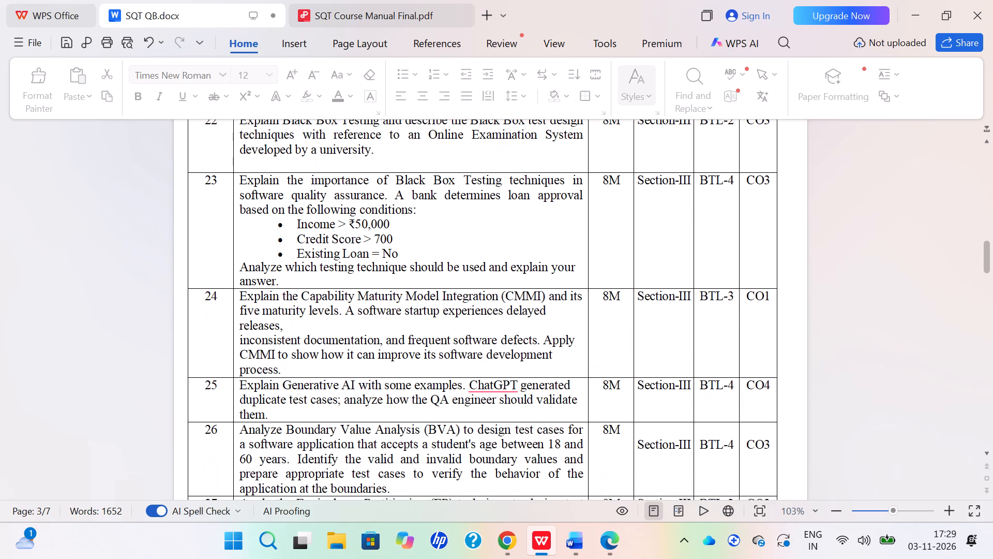
Go back over the question bank's Section-II questions from 19 up to 11.
{"action": "scroll", "coordinate": [563, 327], "scroll_direction": "up", "scroll_amount": 6}
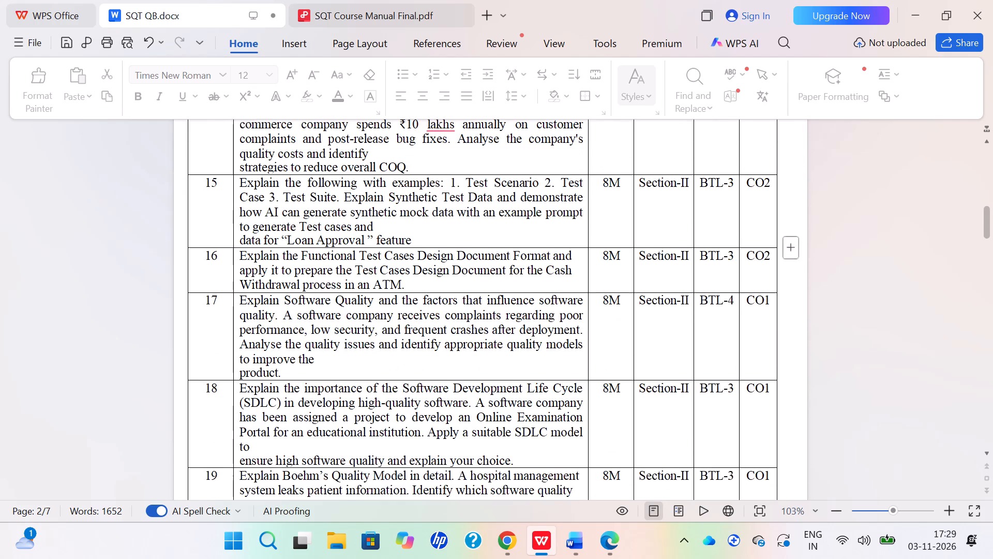
{"action": "scroll", "coordinate": [563, 327], "scroll_direction": "up", "scroll_amount": 1}
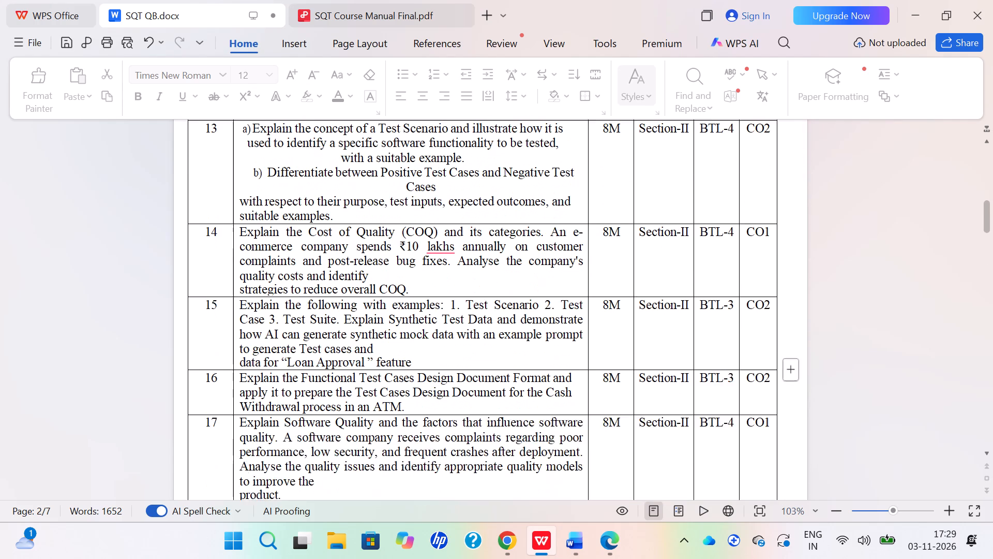
{"action": "scroll", "coordinate": [563, 327], "scroll_direction": "up", "scroll_amount": 2}
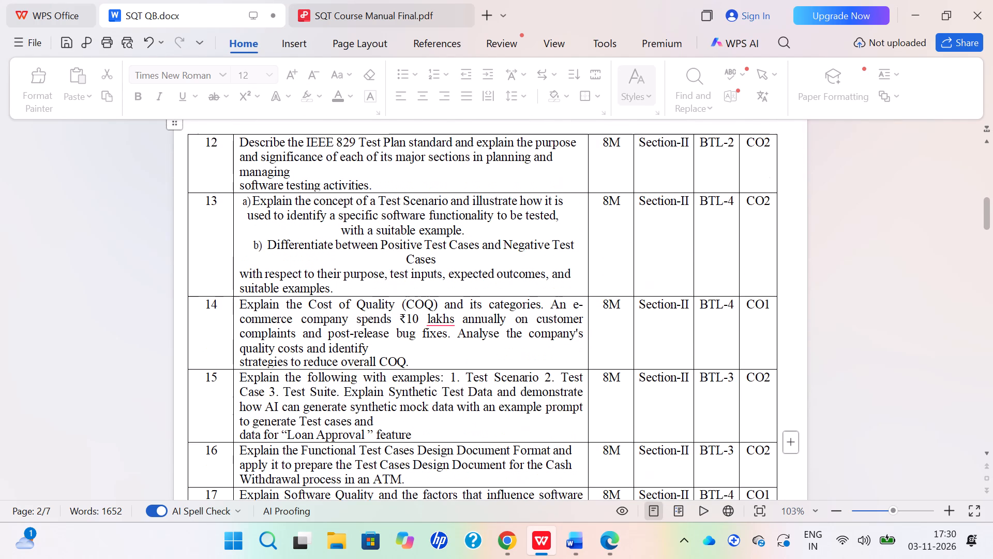
{"action": "scroll", "coordinate": [563, 327], "scroll_direction": "up", "scroll_amount": 2}
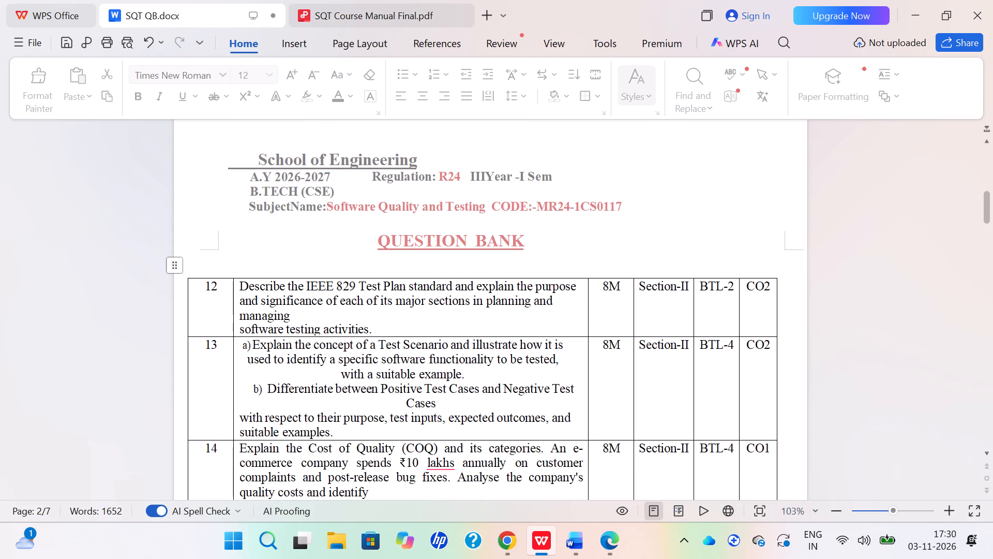
{"action": "scroll", "coordinate": [563, 327], "scroll_direction": "up", "scroll_amount": 3}
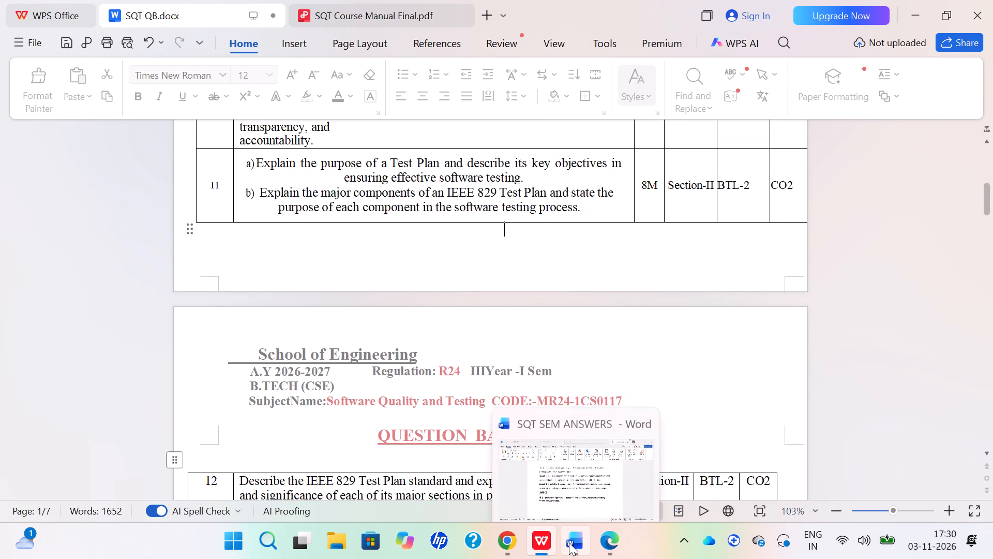
{"action": "left_click", "coordinate": [564, 491]}
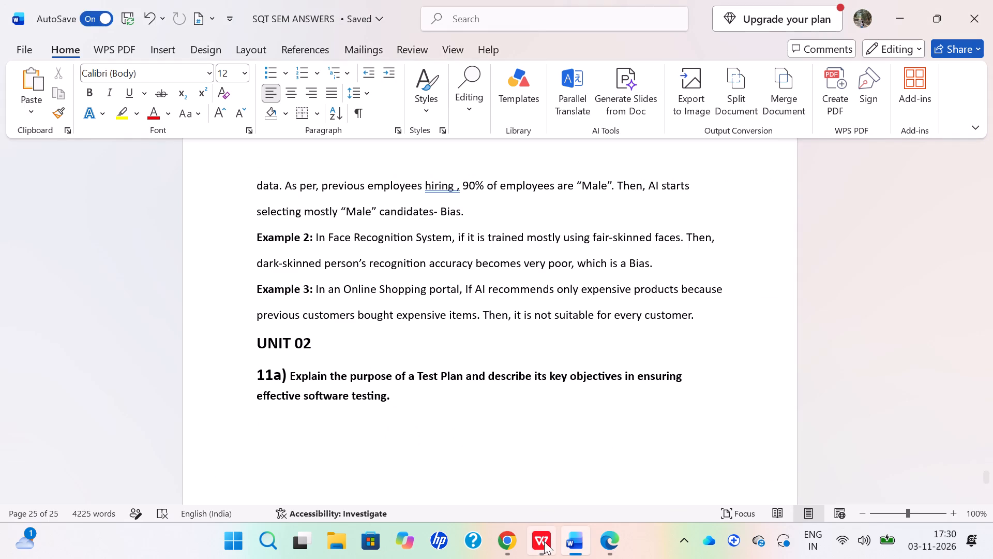
{"action": "left_click", "coordinate": [544, 541]}
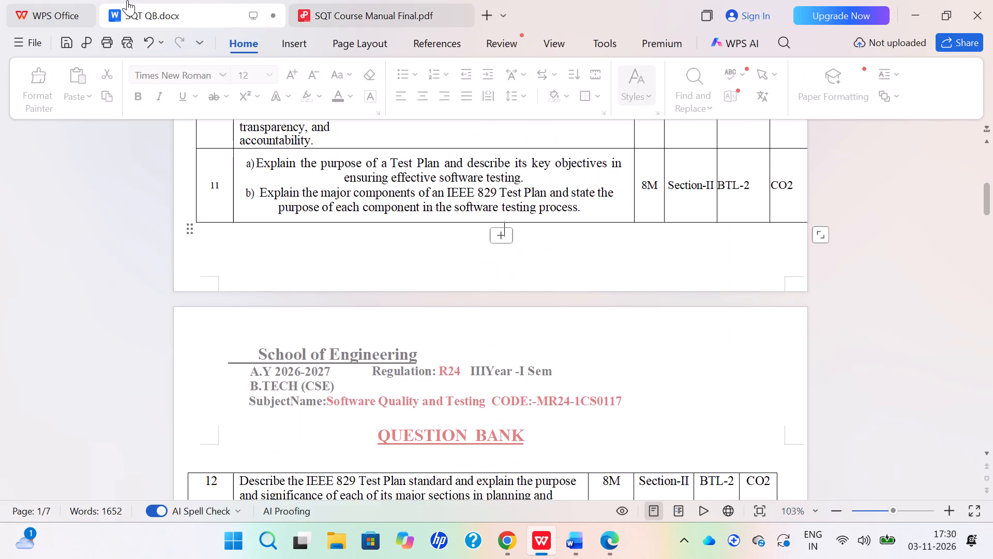
{"action": "scroll", "coordinate": [380, 375], "scroll_direction": "down", "scroll_amount": 17}
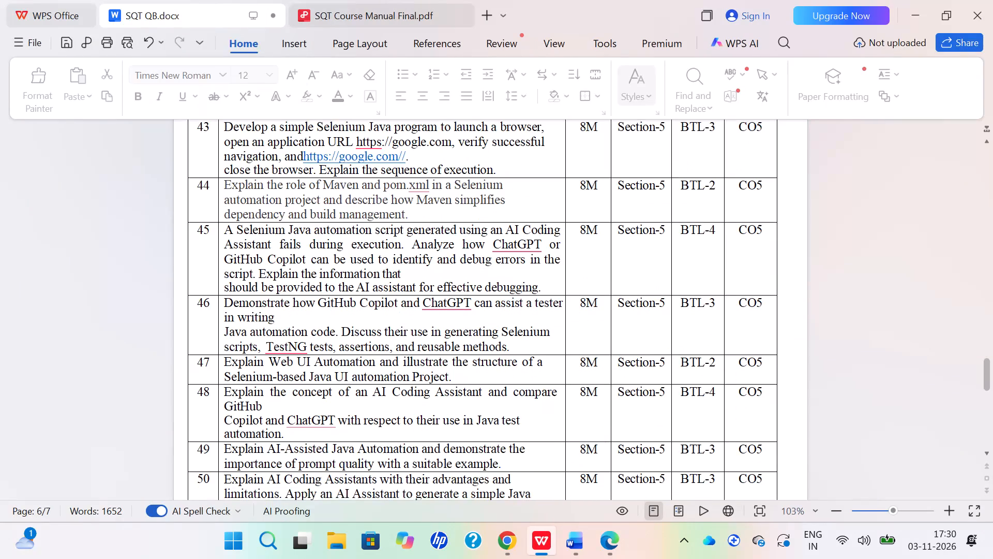
{"action": "scroll", "coordinate": [380, 375], "scroll_direction": "down", "scroll_amount": 6}
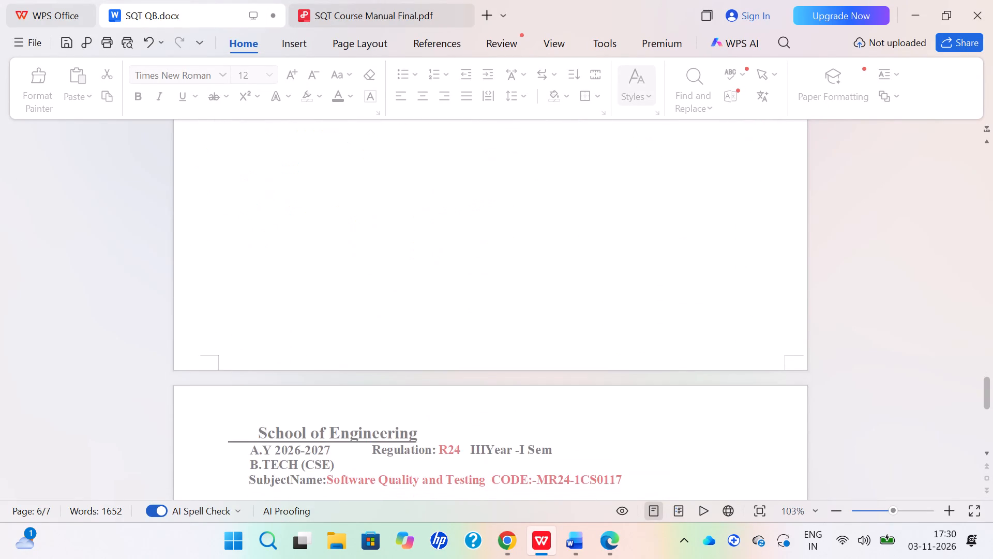
{"action": "scroll", "coordinate": [380, 375], "scroll_direction": "down", "scroll_amount": 3}
{"action": "scroll", "coordinate": [380, 375], "scroll_direction": "up", "scroll_amount": 5}
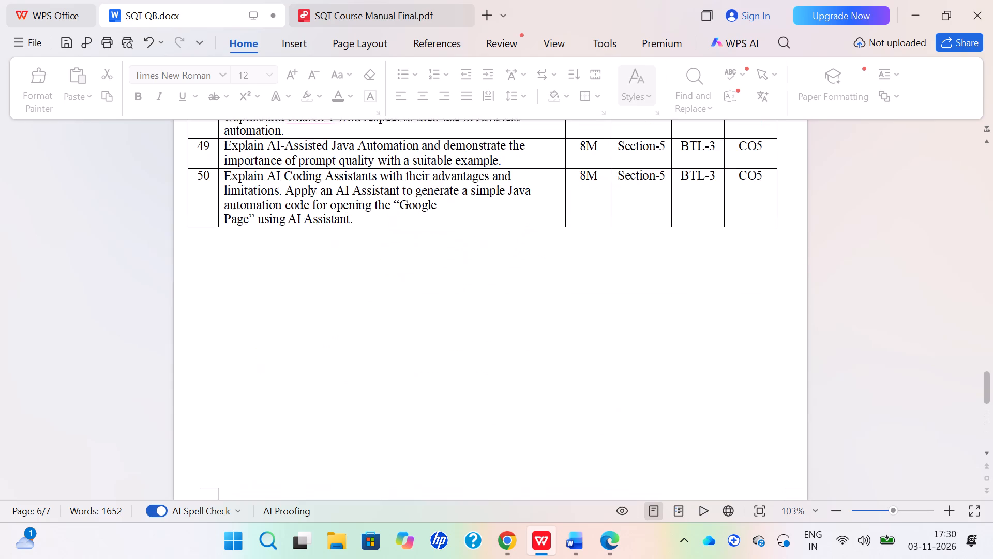
Look through the question bank's Section-4 questions and the first Section-5 questions, covering 34 to 43.
{"action": "scroll", "coordinate": [380, 375], "scroll_direction": "up", "scroll_amount": 4}
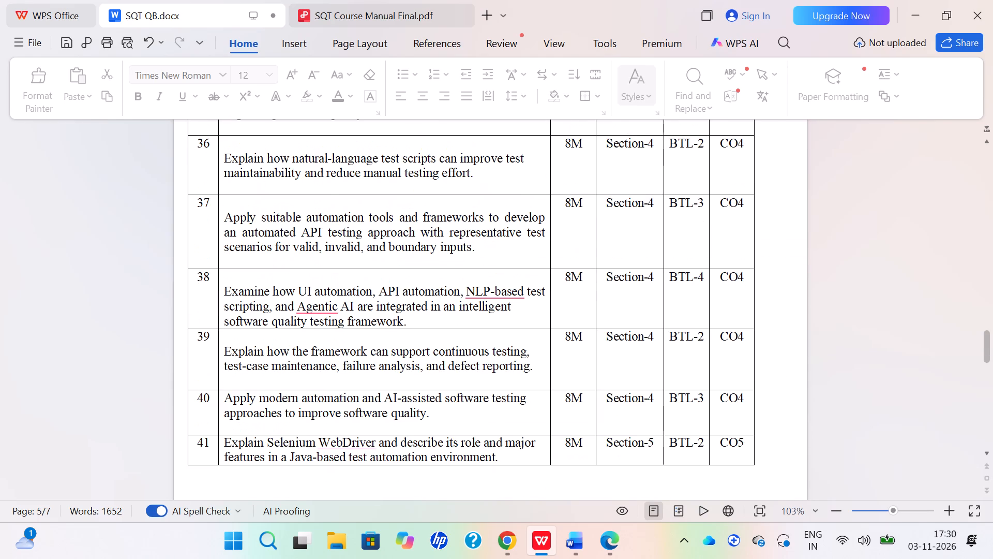
{"action": "scroll", "coordinate": [380, 375], "scroll_direction": "down", "scroll_amount": 3}
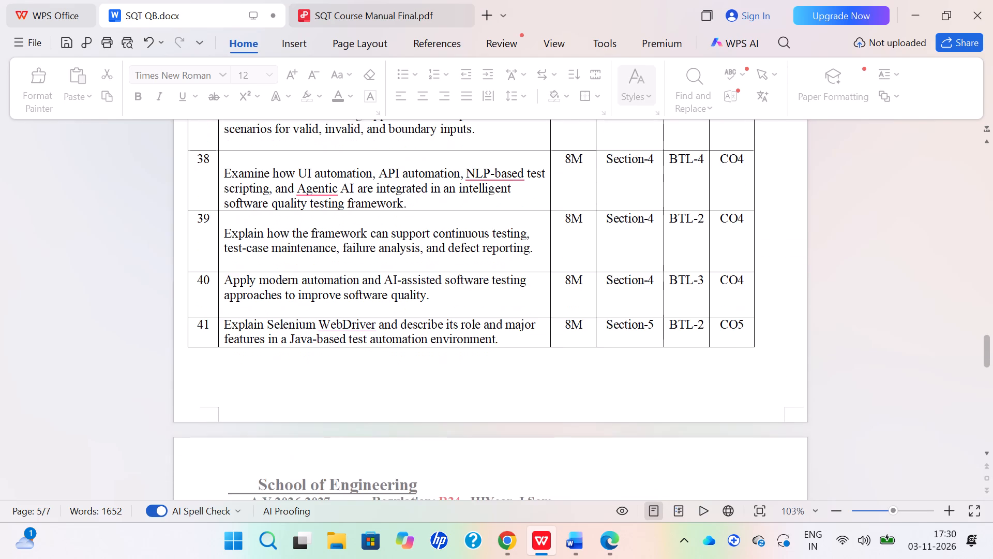
{"action": "scroll", "coordinate": [380, 375], "scroll_direction": "down", "scroll_amount": 3}
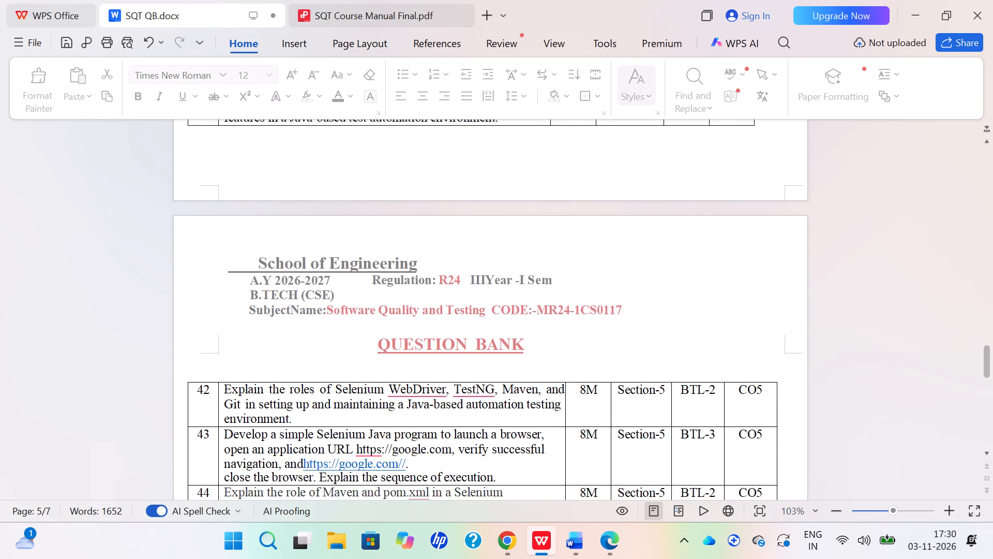
{"action": "scroll", "coordinate": [380, 375], "scroll_direction": "down", "scroll_amount": 2}
{"action": "scroll", "coordinate": [380, 375], "scroll_direction": "up", "scroll_amount": 9}
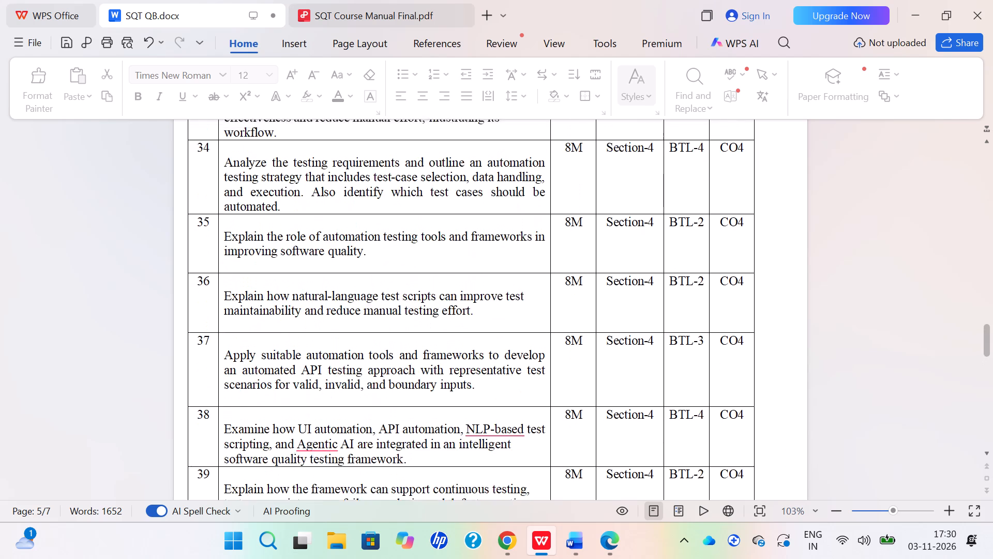
{"action": "scroll", "coordinate": [380, 375], "scroll_direction": "up", "scroll_amount": 6}
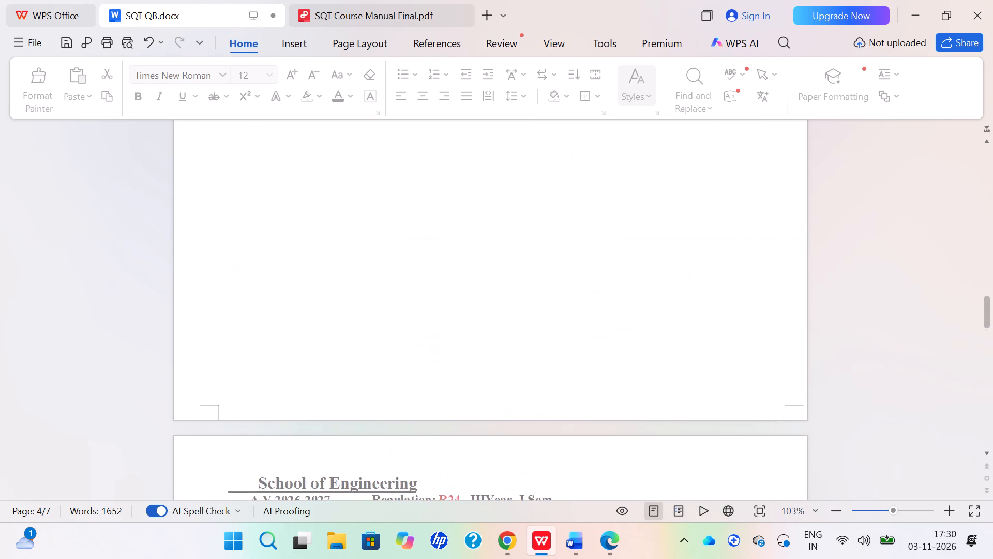
Review the question bank's Section-III questions from 30 back to 21, including the Decision Table and Black Box Testing ones.
{"action": "scroll", "coordinate": [380, 375], "scroll_direction": "up", "scroll_amount": 8}
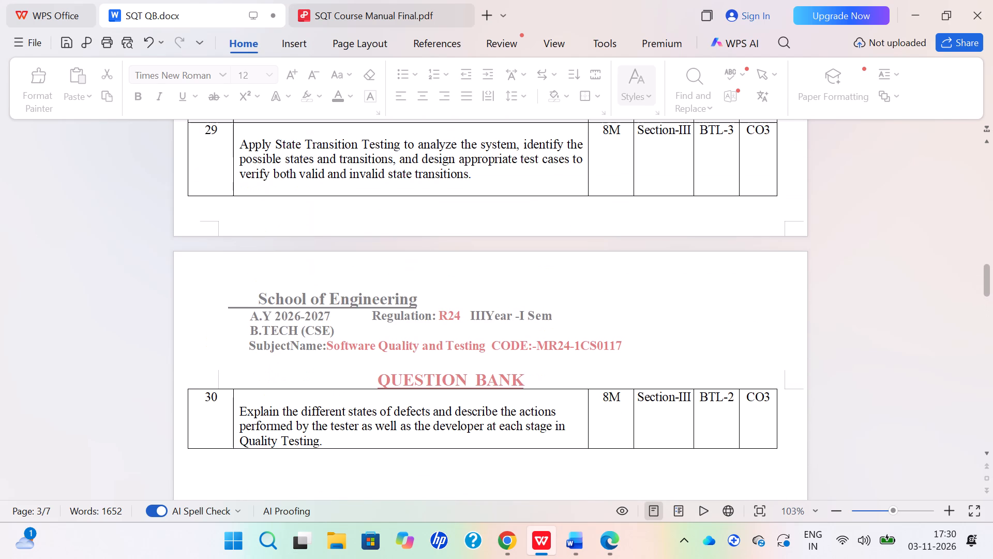
{"action": "scroll", "coordinate": [380, 375], "scroll_direction": "up", "scroll_amount": 6}
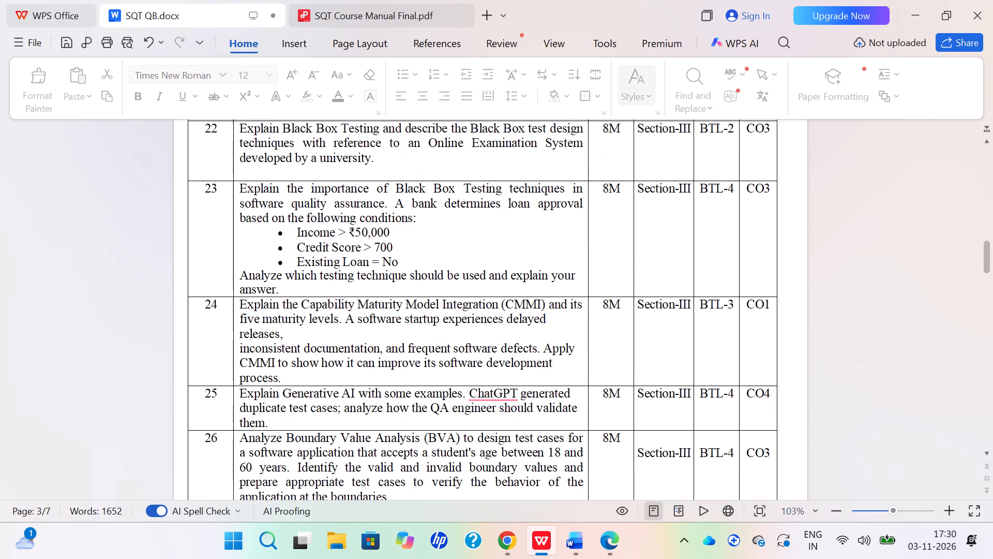
{"action": "scroll", "coordinate": [380, 375], "scroll_direction": "up", "scroll_amount": 3}
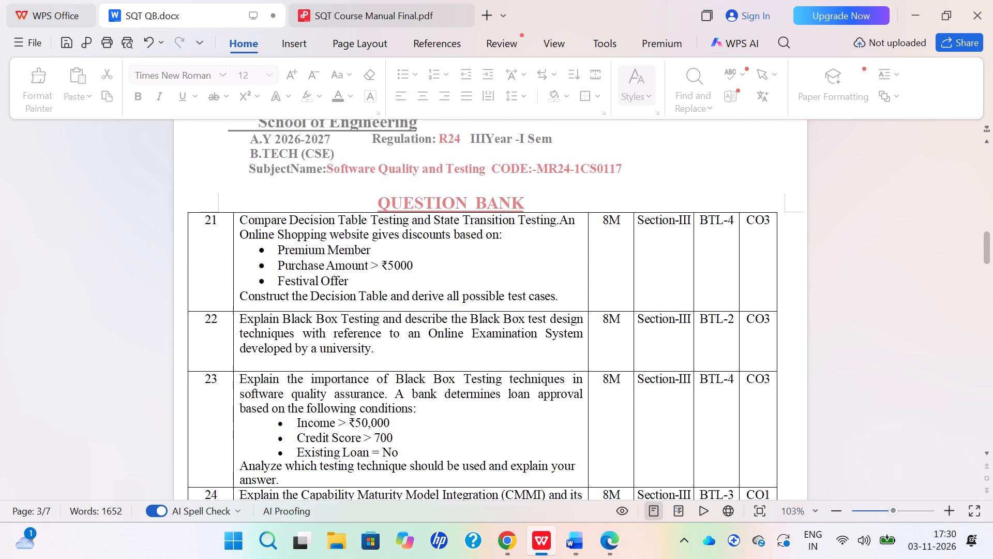
{"action": "scroll", "coordinate": [380, 375], "scroll_direction": "up", "scroll_amount": 1}
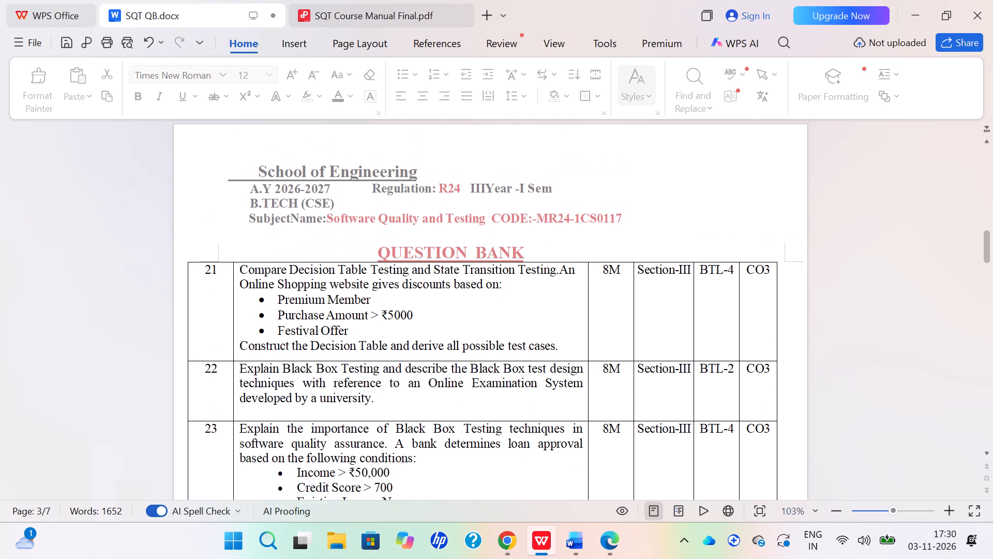
{"action": "scroll", "coordinate": [380, 375], "scroll_direction": "down", "scroll_amount": 4}
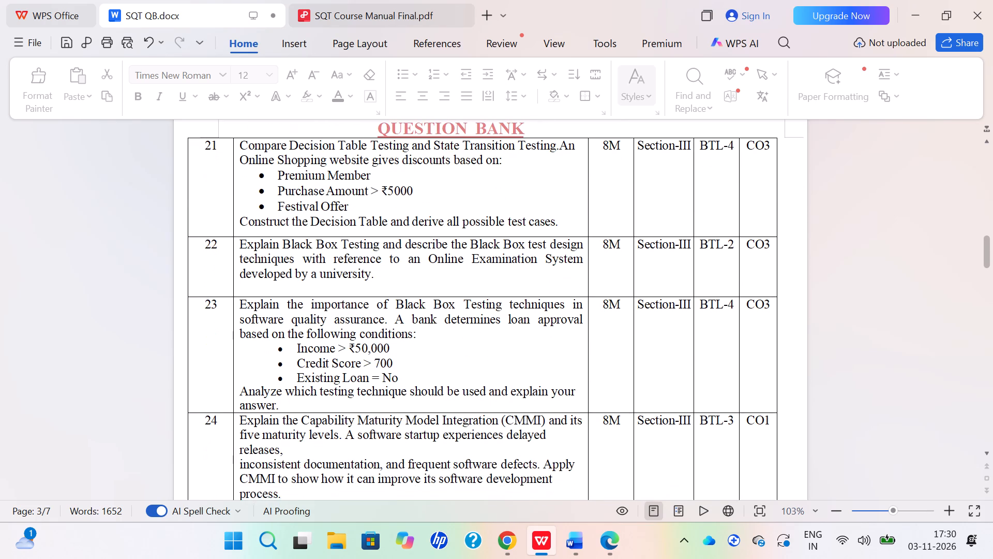
{"action": "scroll", "coordinate": [380, 375], "scroll_direction": "down", "scroll_amount": 2}
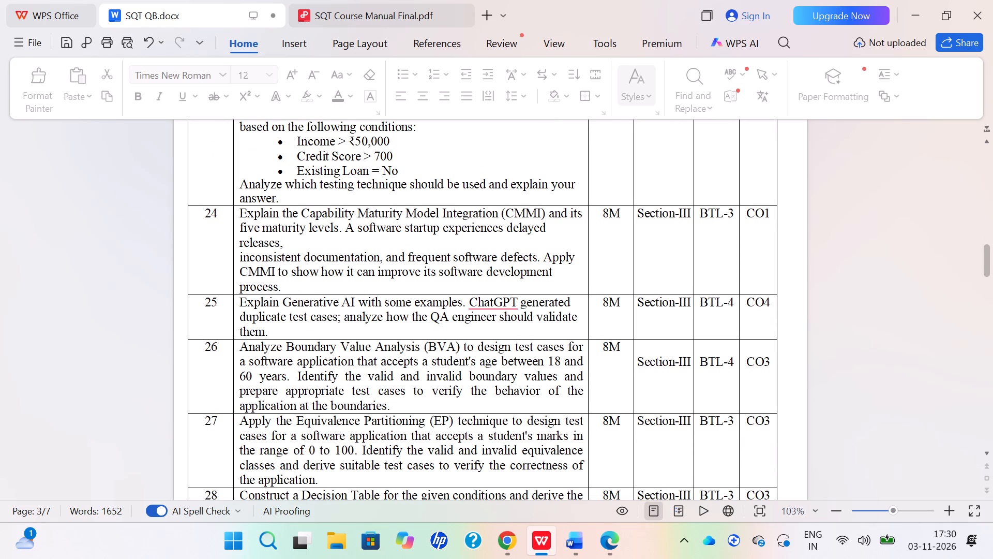
{"action": "scroll", "coordinate": [380, 375], "scroll_direction": "up", "scroll_amount": 5}
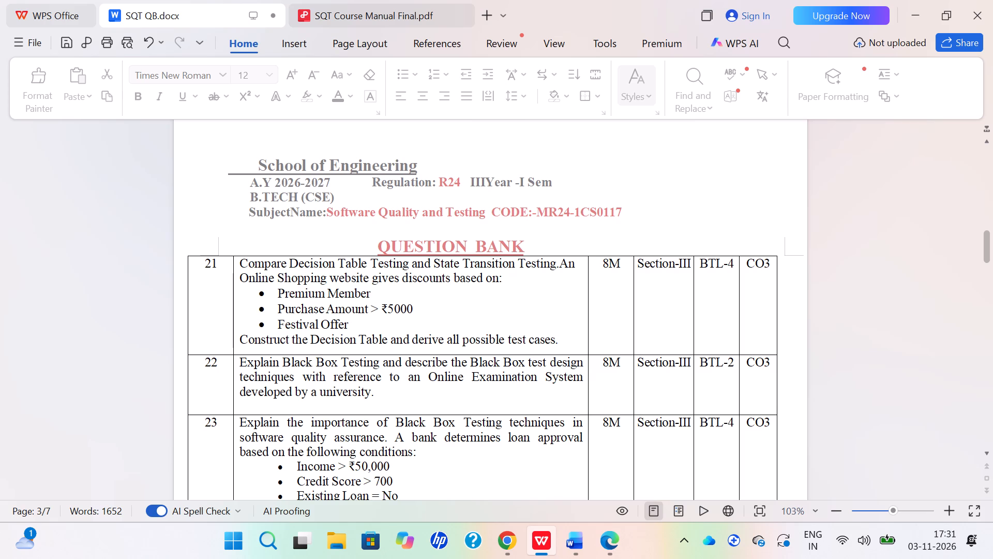
Switch to SQT SEM ANSWERS in Word and change the unit heading above question 11a to UNIT 03.
{"action": "left_click", "coordinate": [563, 525]}
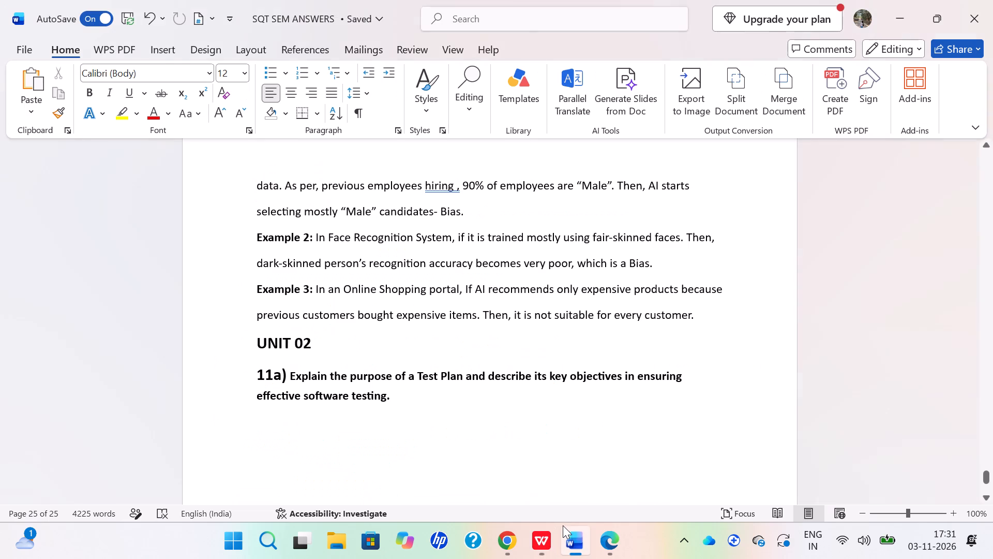
{"action": "left_click", "coordinate": [320, 344]}
{"action": "key", "text": "BackSpace"}
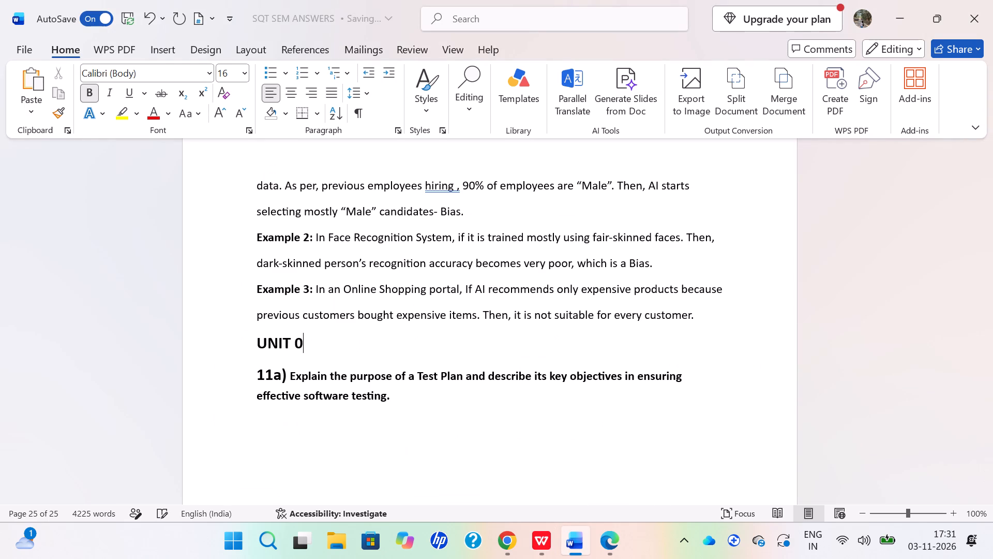
{"action": "key", "text": "3"}
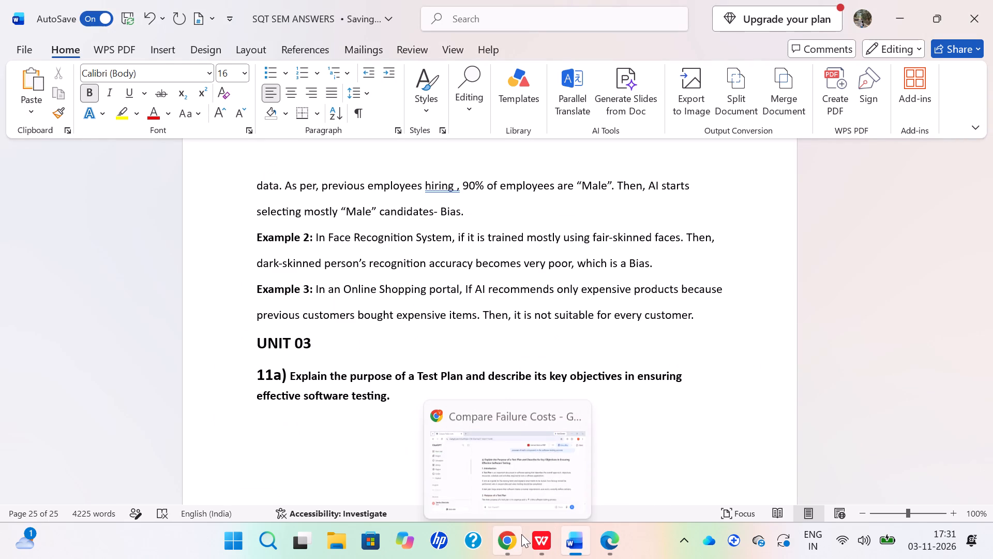
Switch to SQT QB.docx in WPS Office and copy question 21's full text, from the comparison through the Decision Table task.
{"action": "left_click_drag", "start_coordinate": [521, 534], "coordinate": [529, 536]}
{"action": "left_click", "coordinate": [529, 536]}
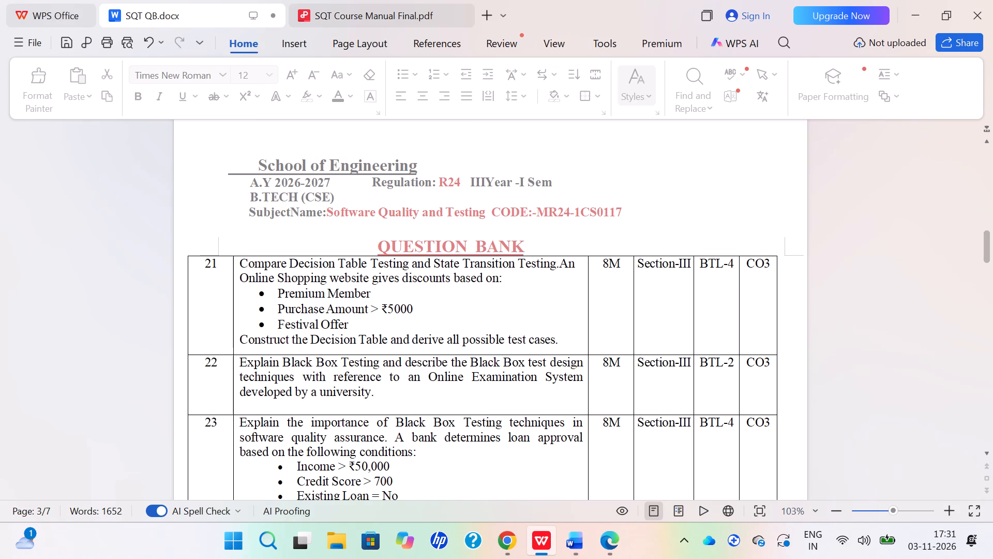
{"action": "left_click_drag", "start_coordinate": [239, 259], "coordinate": [612, 343]}
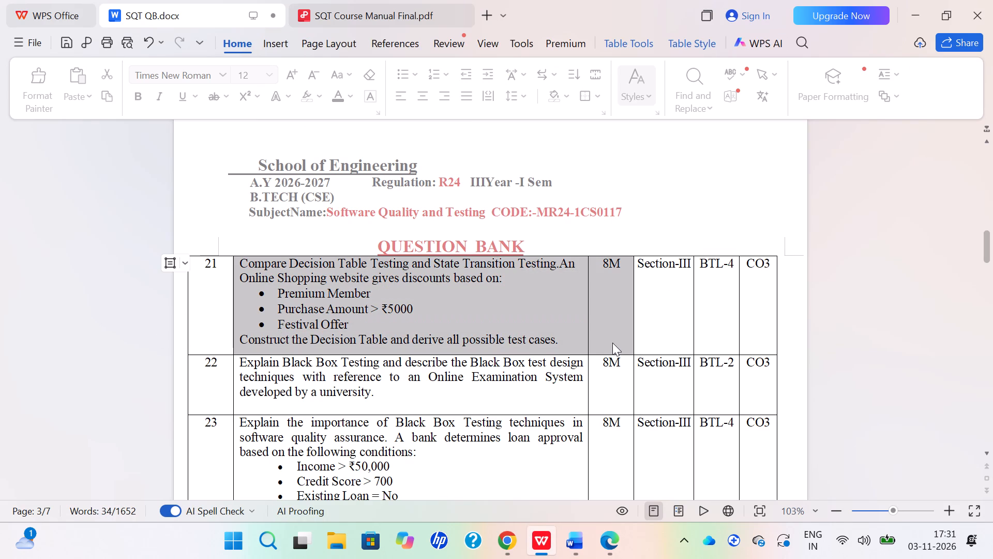
{"action": "left_click", "coordinate": [528, 341]}
{"action": "left_click_drag", "start_coordinate": [561, 343], "coordinate": [287, 270]}
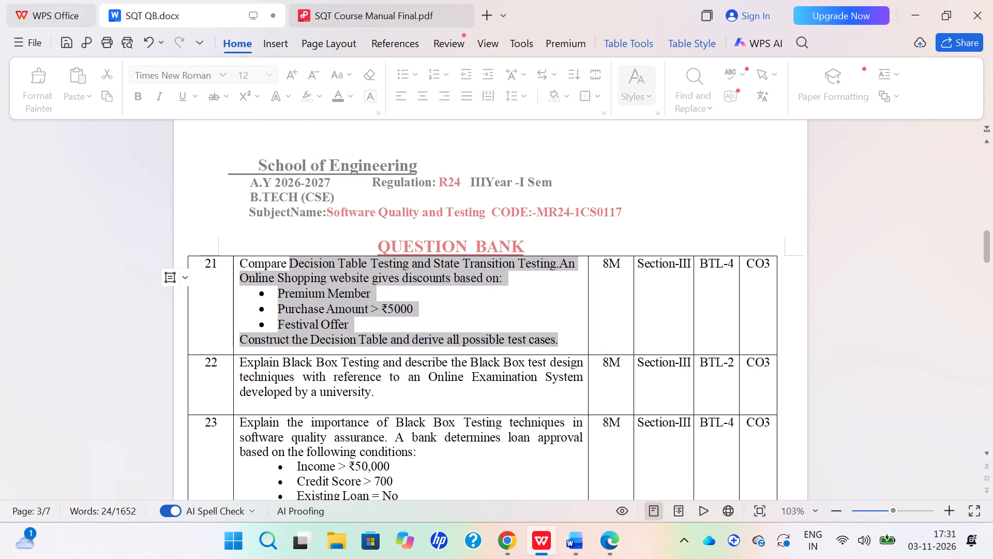
{"action": "left_click_drag", "start_coordinate": [287, 270], "coordinate": [236, 269]}
{"action": "key", "text": "ctrl+c"}
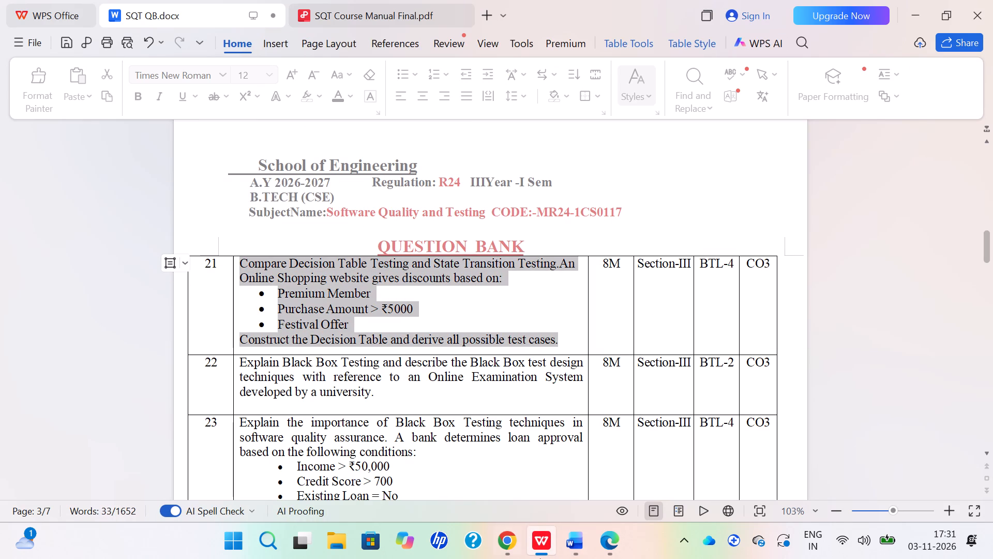
In SQT SEM ANSWERS in Word, replace the 11a) Test Plan question under UNIT 03 with 21) followed by the copied question.
{"action": "left_click", "coordinate": [575, 550]}
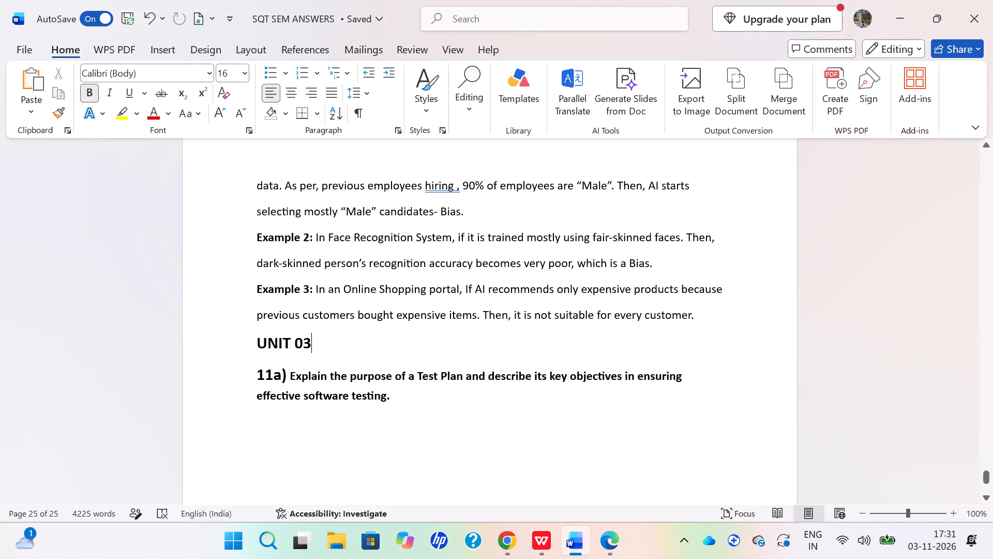
{"action": "left_click_drag", "start_coordinate": [395, 400], "coordinate": [258, 372]}
{"action": "key", "text": "BackSpace"}
{"action": "type", "text": "21"}
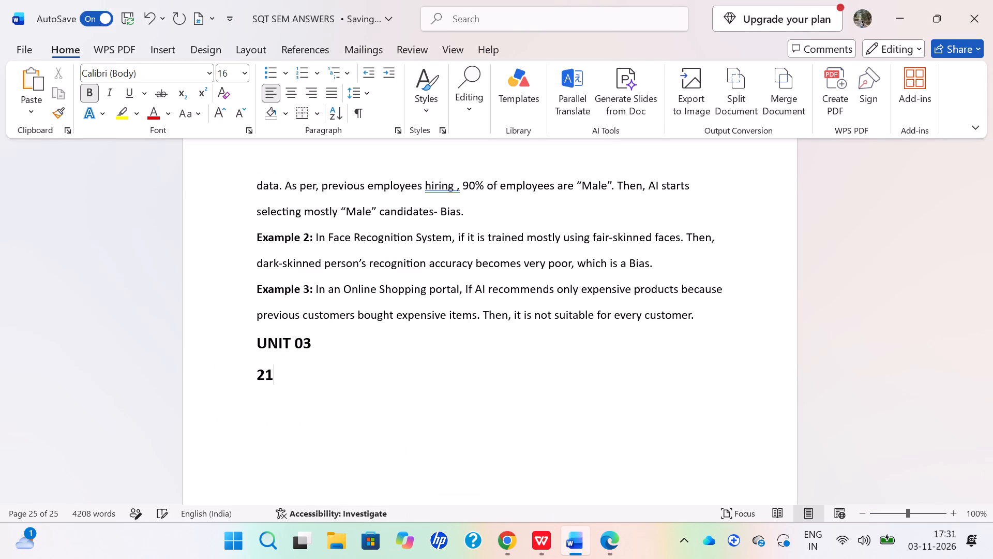
{"action": "key", "text": "shift+parenright"}
{"action": "left_click", "coordinate": [93, 90]}
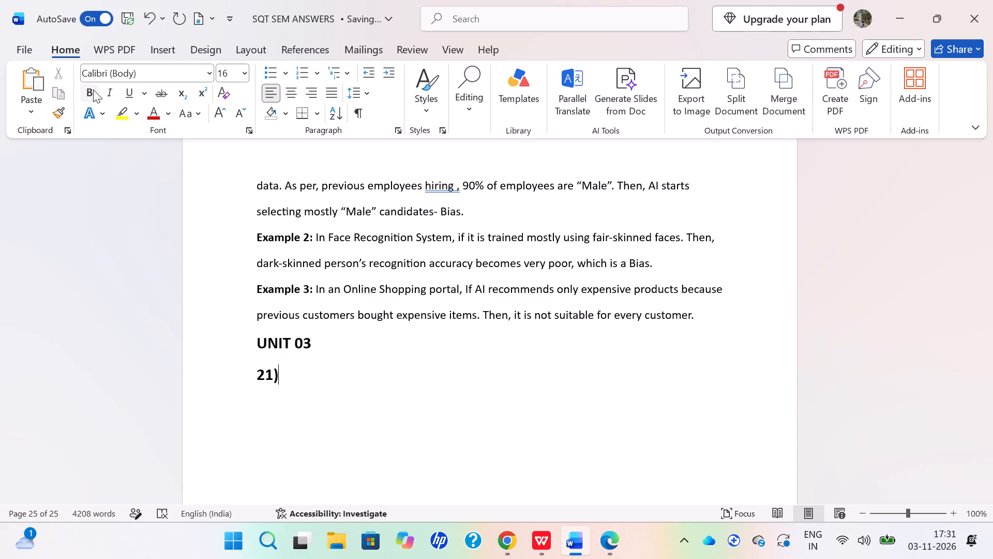
{"action": "left_click", "coordinate": [86, 92]}
{"action": "left_click", "coordinate": [246, 81]}
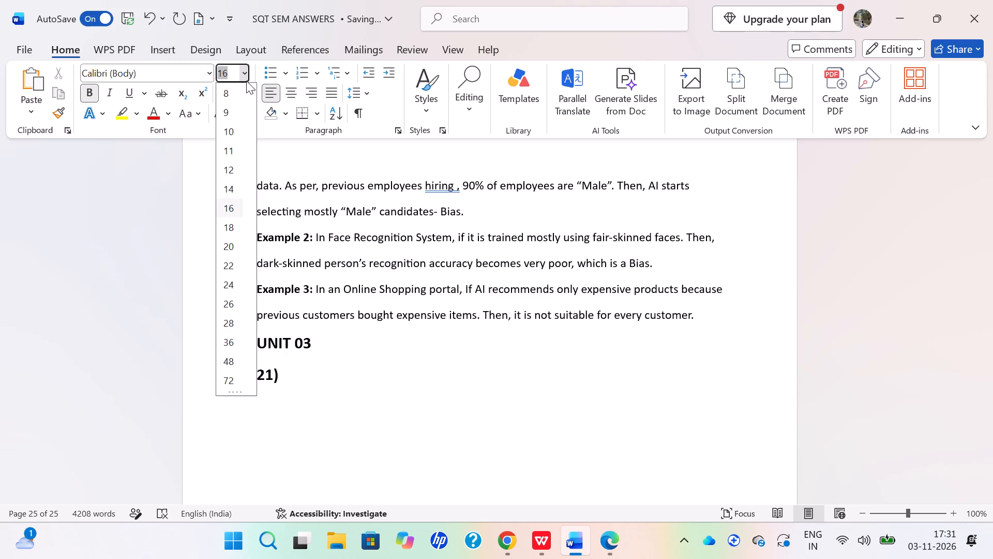
{"action": "left_click", "coordinate": [240, 170]}
{"action": "key", "text": "ctrl+v"}
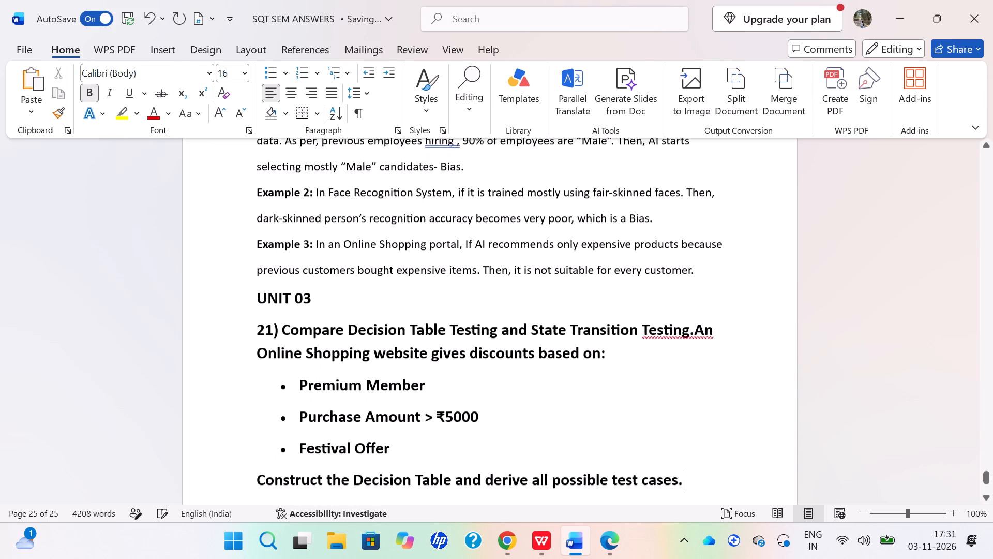
Set the font size of the question text after the number 21) to 12.
{"action": "left_click_drag", "start_coordinate": [689, 480], "coordinate": [313, 333]}
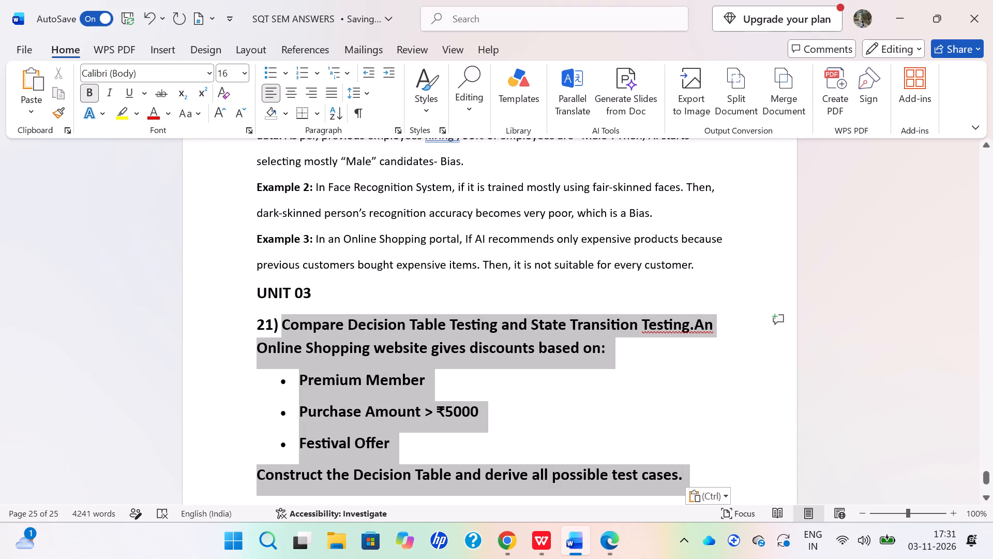
{"action": "left_click_drag", "start_coordinate": [313, 333], "coordinate": [291, 328]}
{"action": "left_click", "coordinate": [247, 74]}
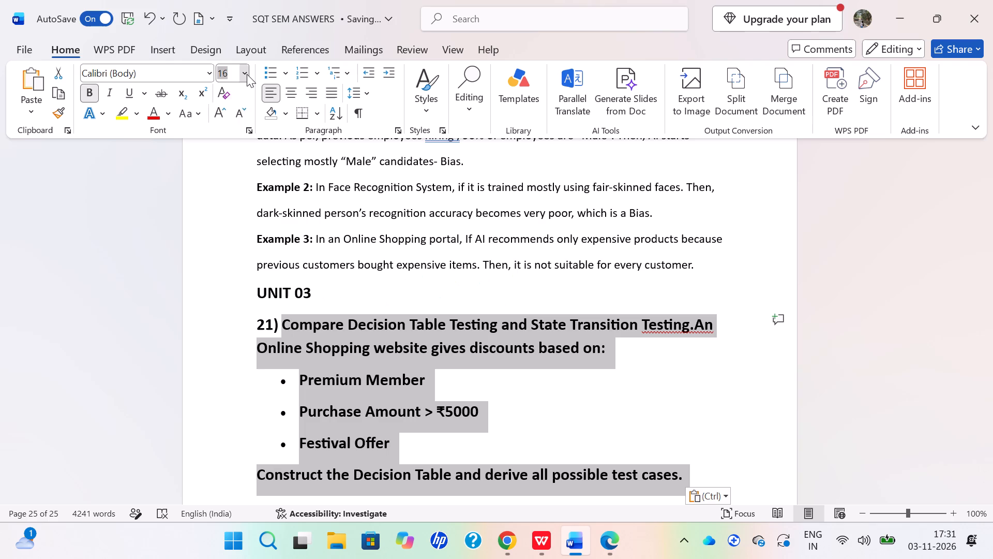
{"action": "left_click", "coordinate": [237, 168]}
{"action": "left_click", "coordinate": [502, 351]}
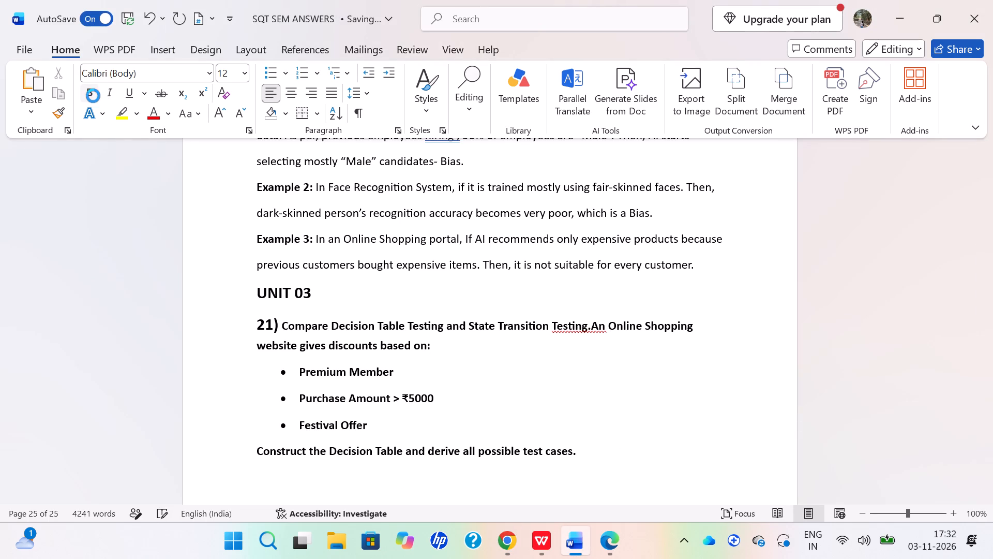
Look back through the document to check the pasted answer and where it begins under question 21.
{"action": "scroll", "coordinate": [341, 217], "scroll_direction": "up", "scroll_amount": 6}
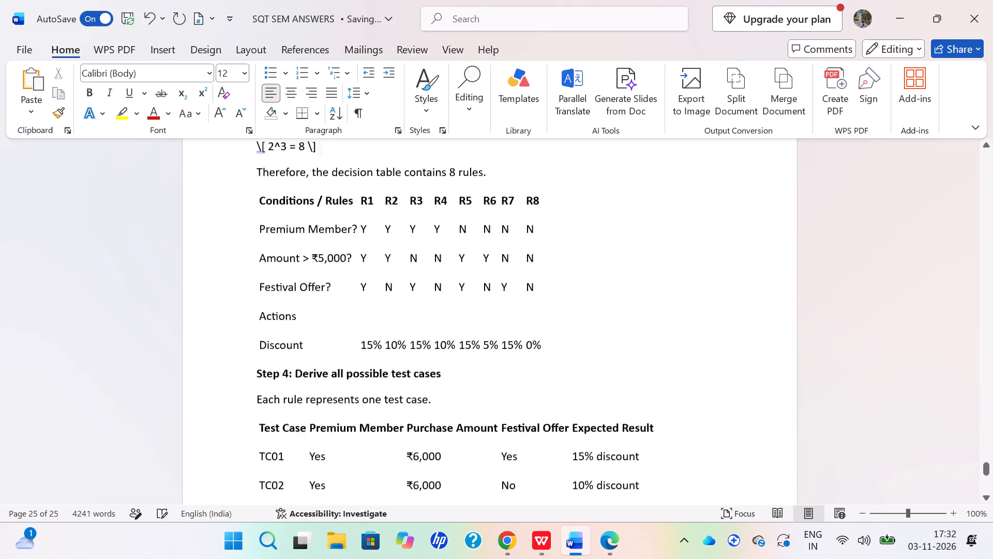
{"action": "scroll", "coordinate": [341, 217], "scroll_direction": "up", "scroll_amount": 3}
{"action": "scroll", "coordinate": [341, 217], "scroll_direction": "down", "scroll_amount": 1}
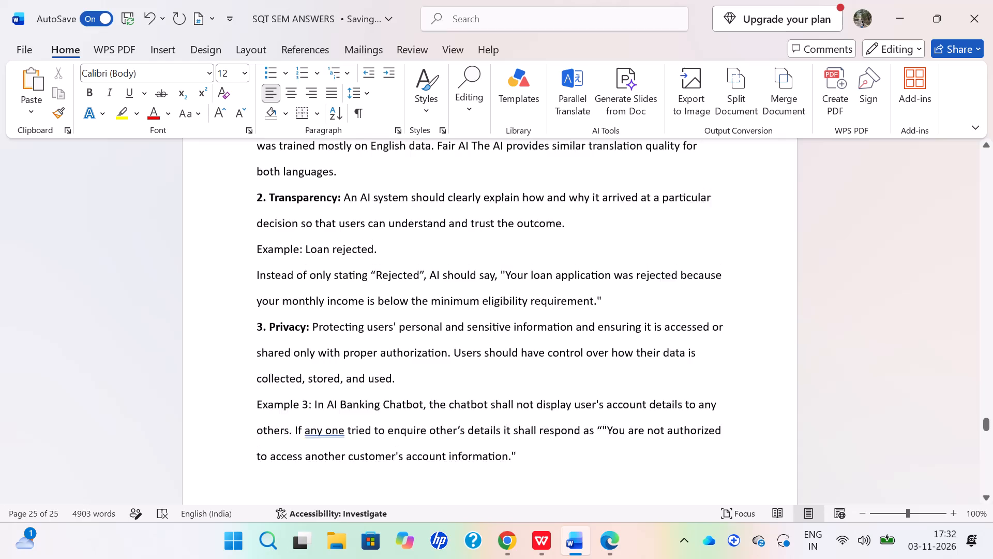
{"action": "scroll", "coordinate": [341, 217], "scroll_direction": "down", "scroll_amount": 2}
{"action": "scroll", "coordinate": [341, 217], "scroll_direction": "up", "scroll_amount": 1}
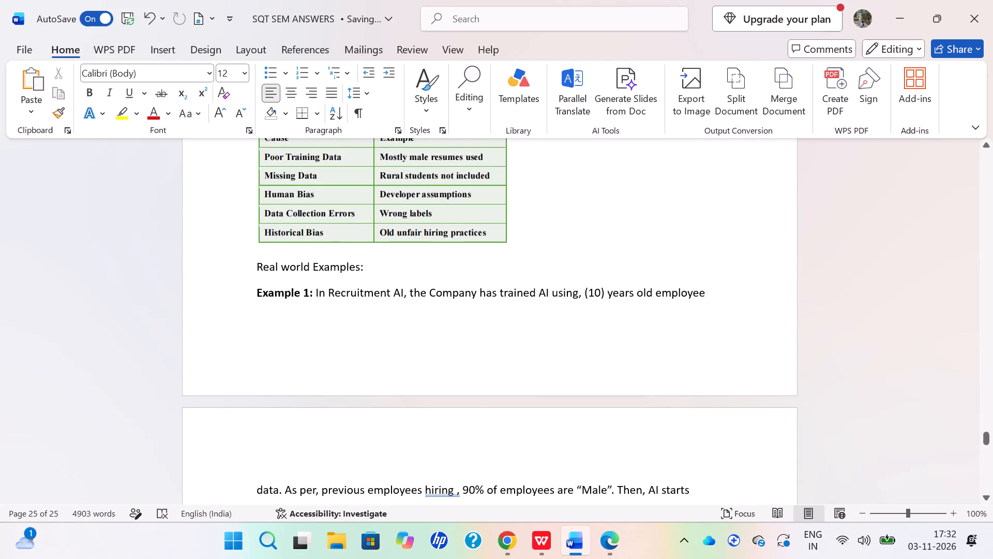
{"action": "scroll", "coordinate": [341, 217], "scroll_direction": "down", "scroll_amount": 3}
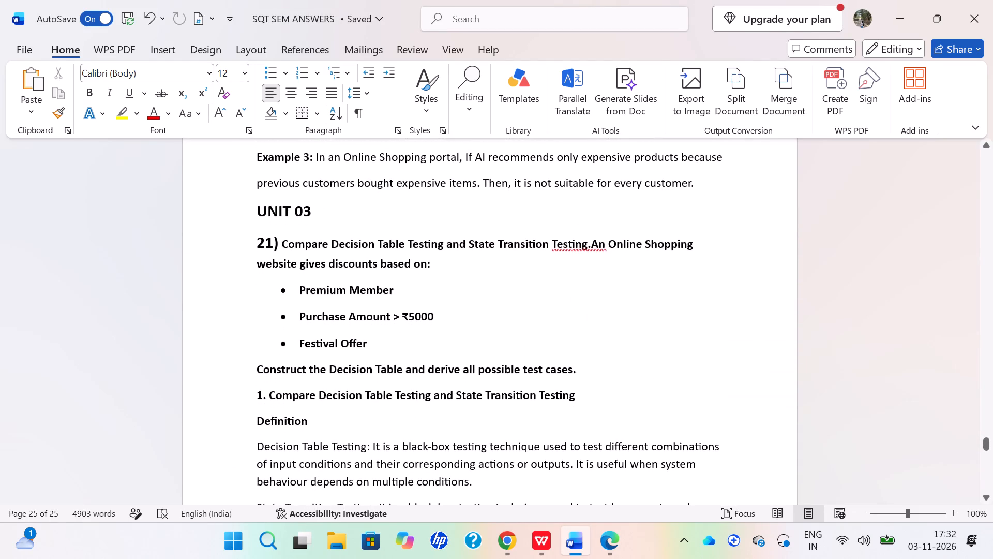
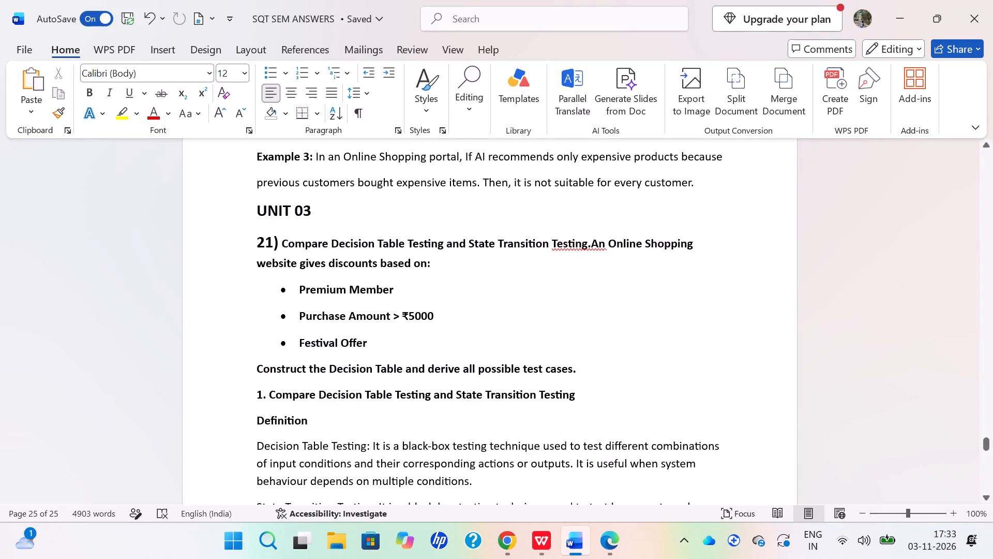
Insert the missing space between "Testing." and "An" in the question 21 text.
{"action": "left_click", "coordinate": [592, 247]}
{"action": "key", "text": "space"}
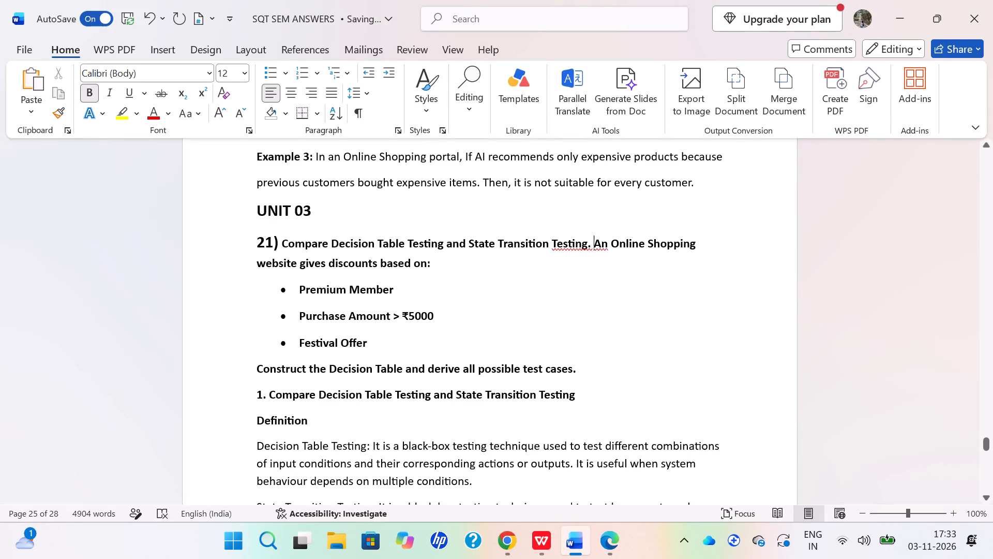
Make the "Decision Table Testing:" label bold at the start of its paragraph under the Definition heading.
{"action": "scroll", "coordinate": [452, 341], "scroll_direction": "down", "scroll_amount": 1}
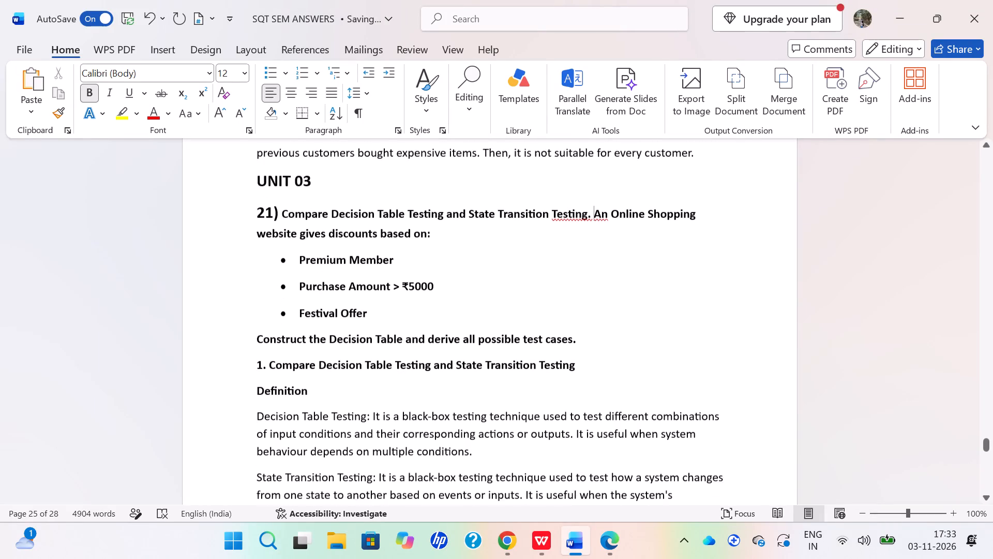
{"action": "scroll", "coordinate": [452, 341], "scroll_direction": "down", "scroll_amount": 1}
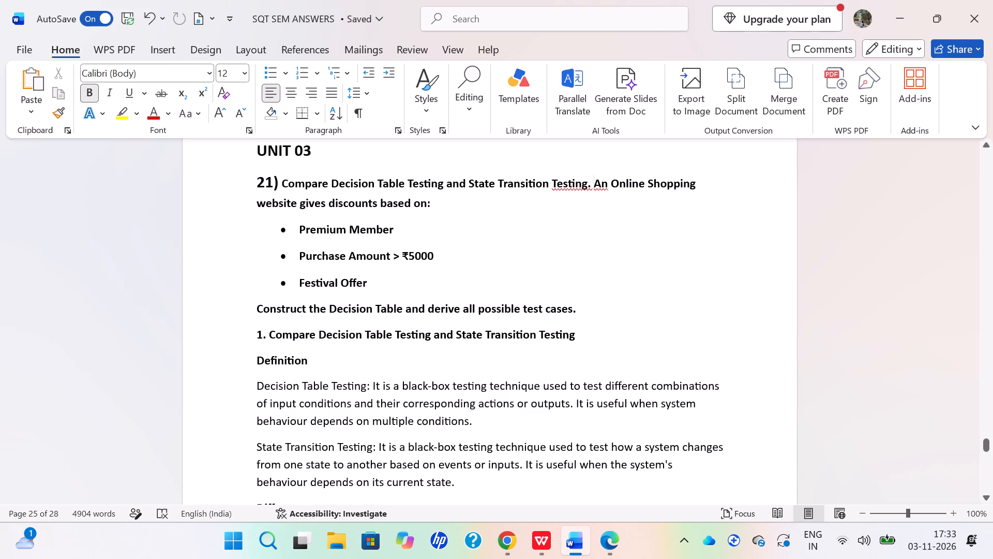
{"action": "scroll", "coordinate": [561, 343], "scroll_direction": "down", "scroll_amount": 1}
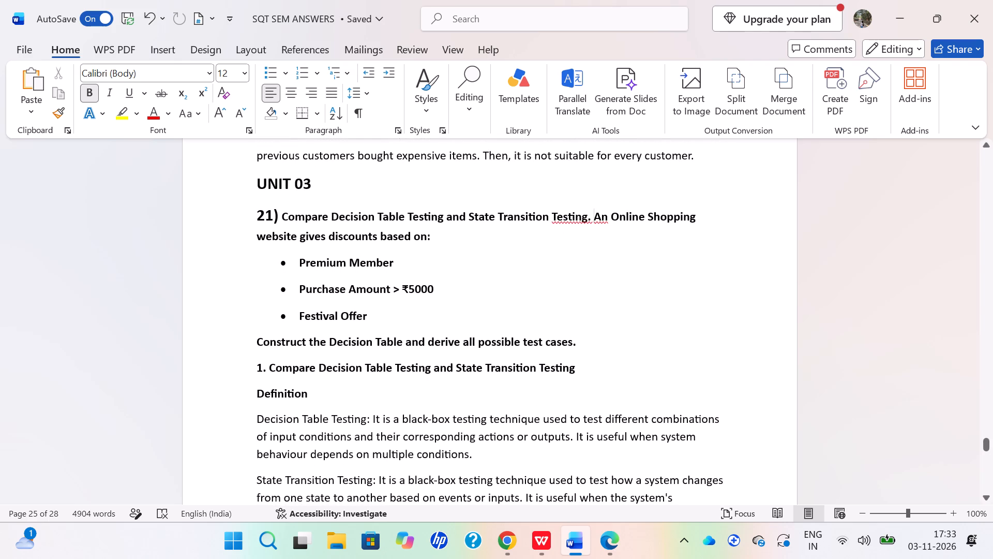
{"action": "left_click_drag", "start_coordinate": [373, 420], "coordinate": [255, 418]}
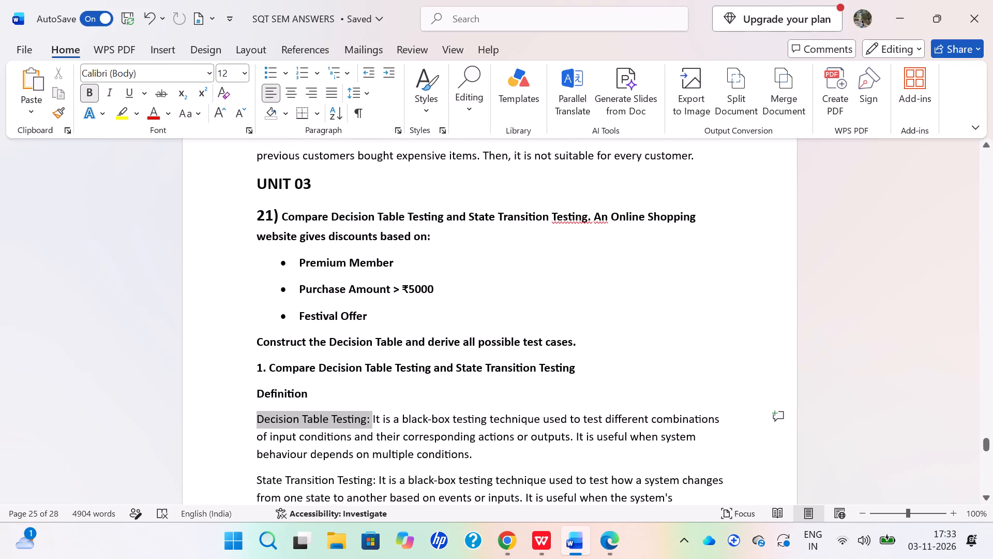
{"action": "left_click_drag", "start_coordinate": [255, 418], "coordinate": [245, 418]}
{"action": "left_click", "coordinate": [255, 397]}
{"action": "left_click", "coordinate": [405, 455]}
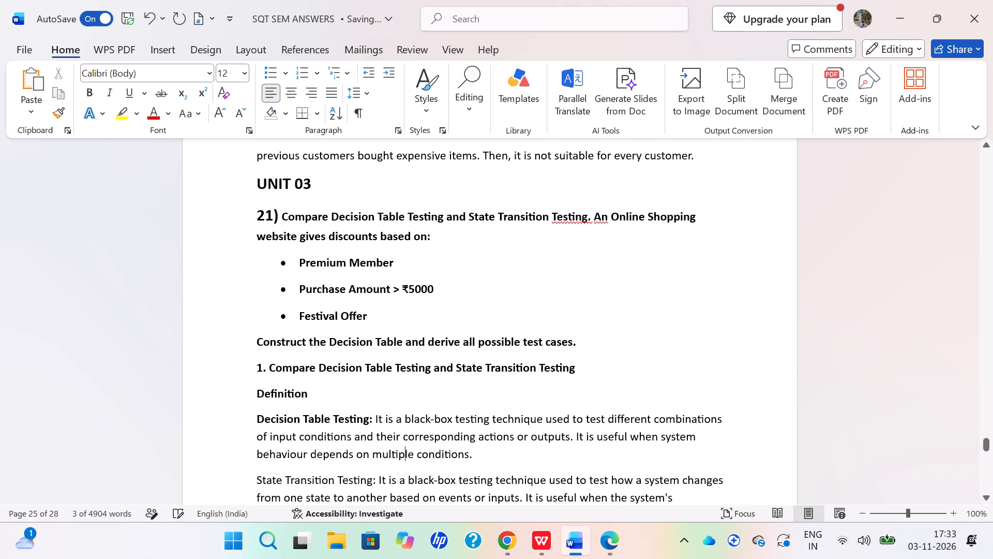
{"action": "scroll", "coordinate": [405, 455], "scroll_direction": "down", "scroll_amount": 3}
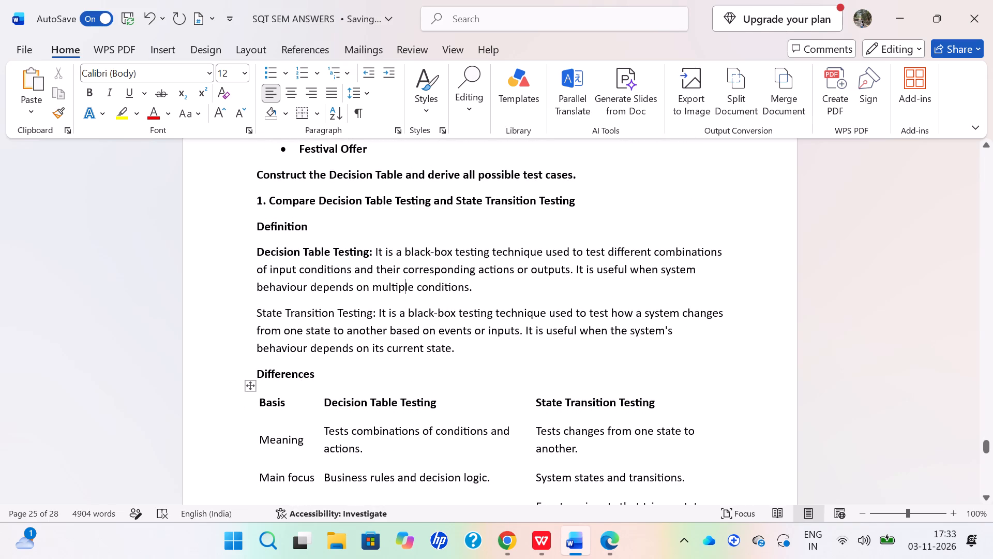
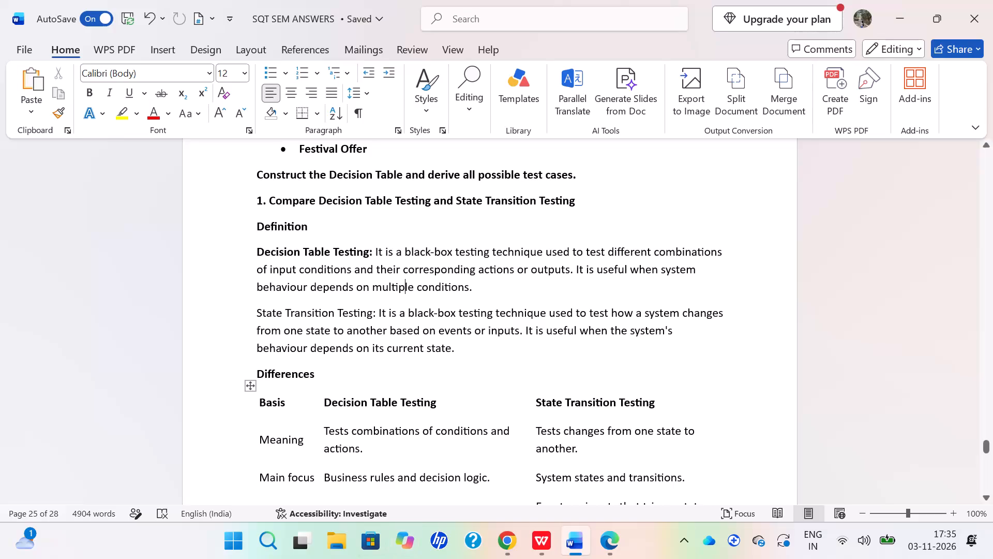
Make the "State Transition Testing:" label bold at the start of its paragraph under the Definition heading.
{"action": "left_click_drag", "start_coordinate": [376, 314], "coordinate": [258, 321]}
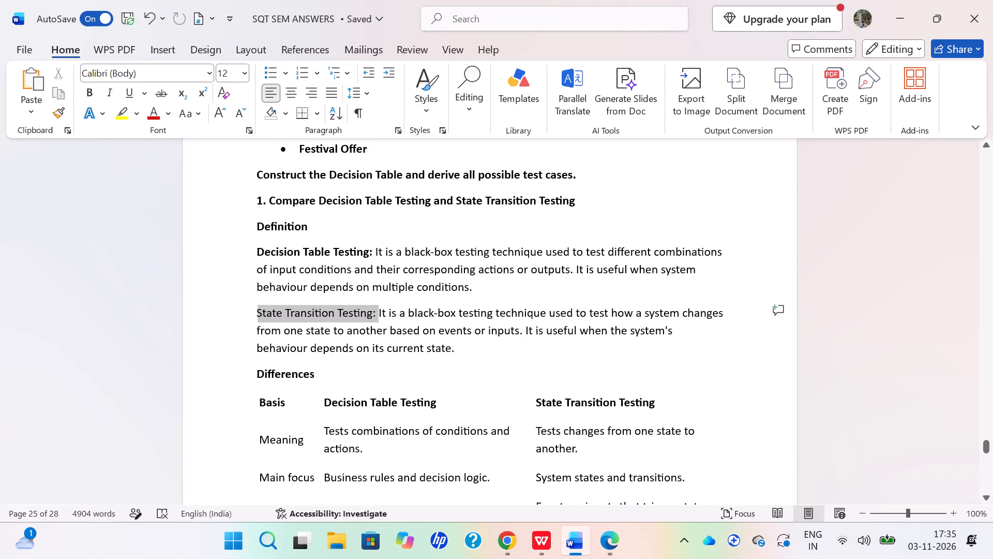
{"action": "left_click_drag", "start_coordinate": [258, 321], "coordinate": [258, 321]}
{"action": "left_click", "coordinate": [265, 296]}
{"action": "left_click", "coordinate": [335, 379]}
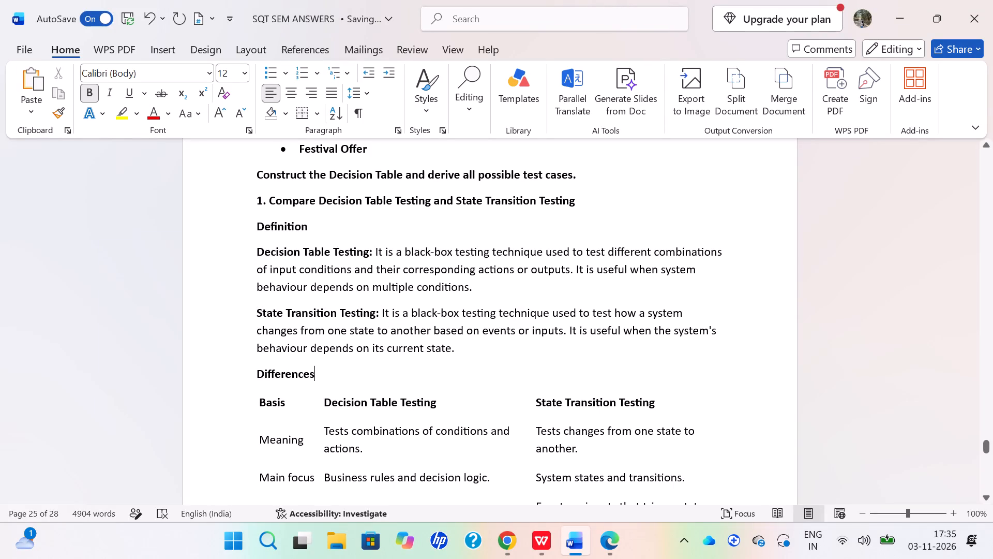
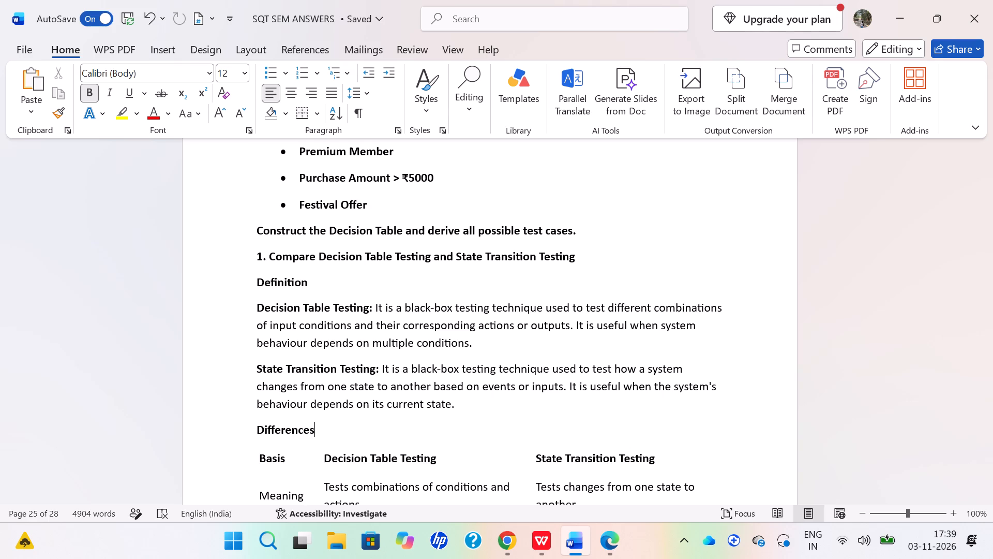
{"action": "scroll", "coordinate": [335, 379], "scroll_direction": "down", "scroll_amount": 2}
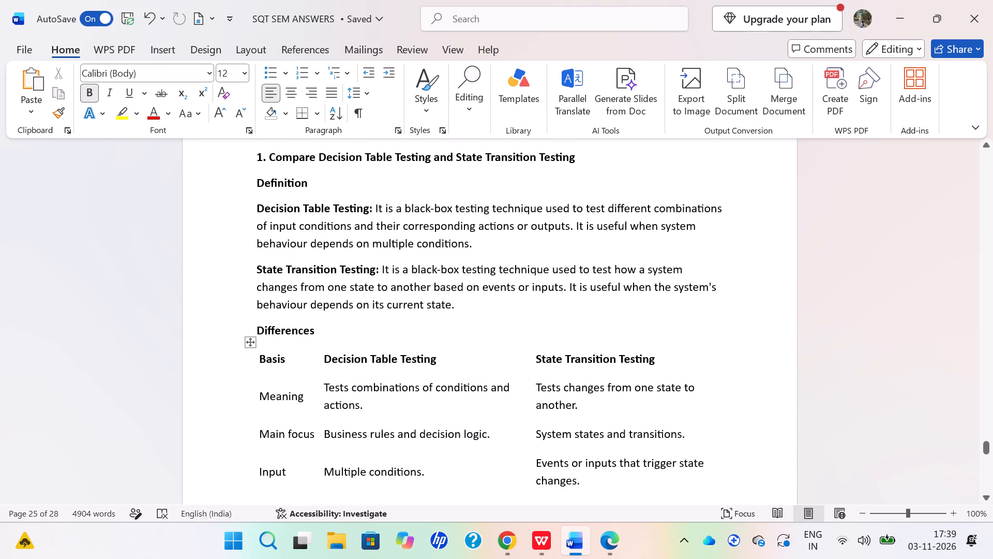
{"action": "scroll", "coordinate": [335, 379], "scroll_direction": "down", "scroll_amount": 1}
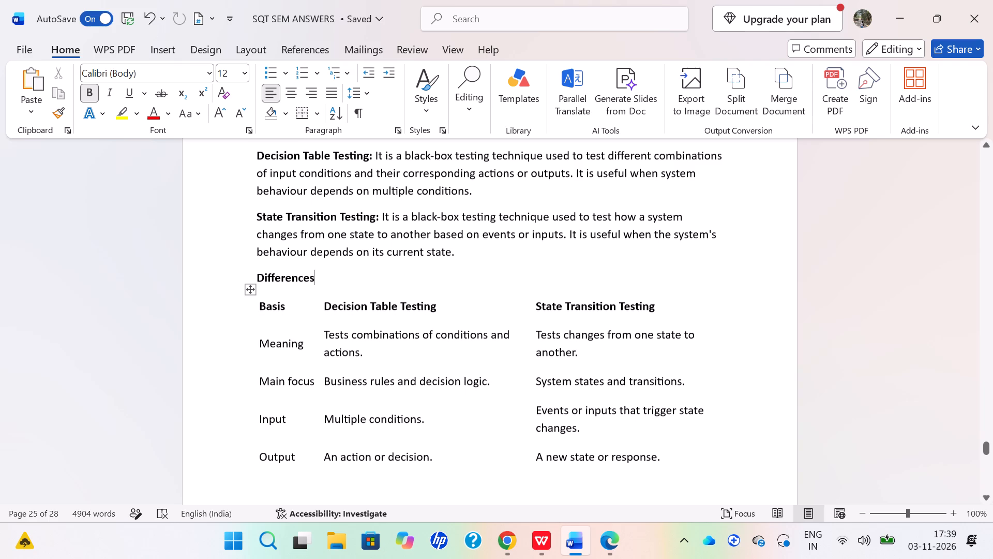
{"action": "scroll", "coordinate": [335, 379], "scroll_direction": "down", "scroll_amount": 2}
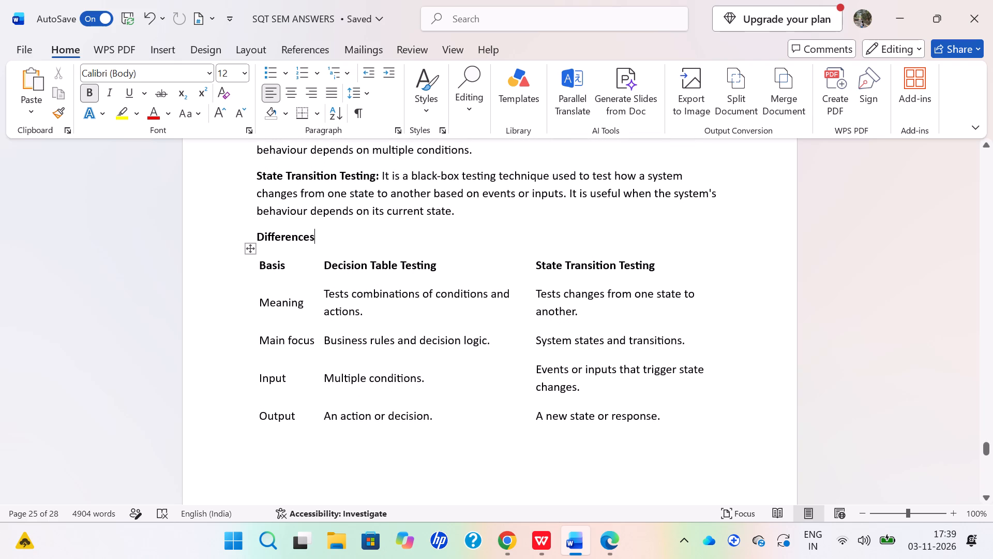
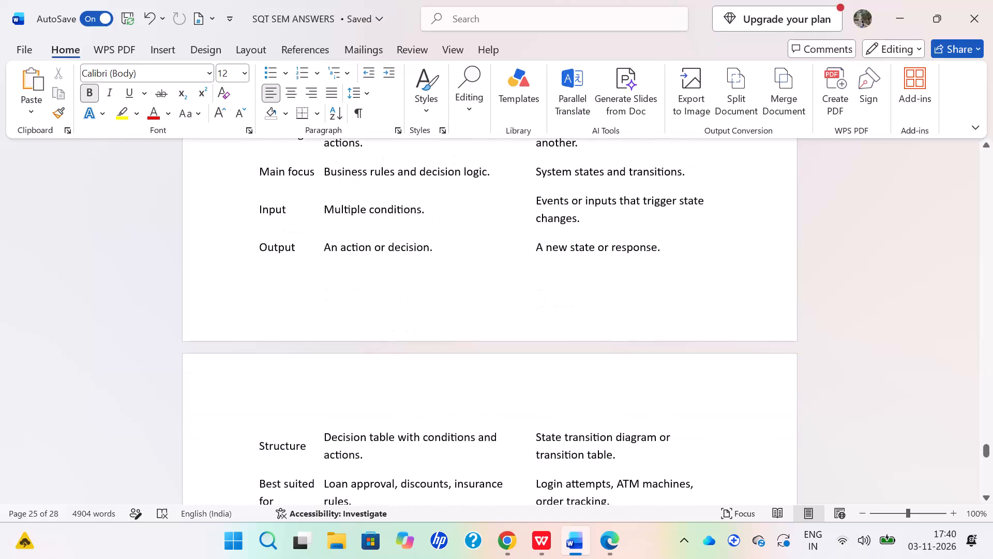
Delete the Conclusion paragraph between the question 21 comparison table and the "2. Decision Table Testing – Online Shopping Website" heading.
{"action": "scroll", "coordinate": [335, 379], "scroll_direction": "down", "scroll_amount": 1}
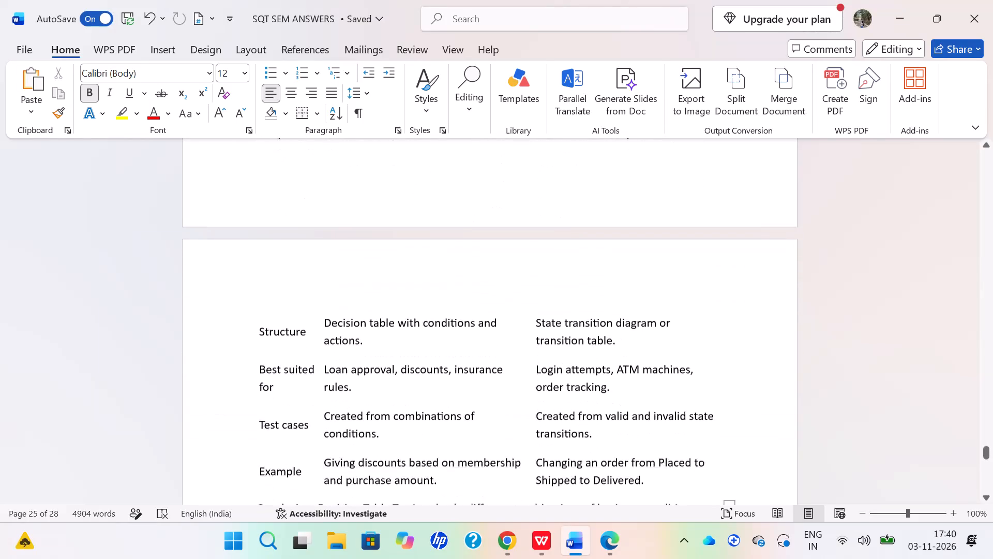
{"action": "scroll", "coordinate": [335, 379], "scroll_direction": "down", "scroll_amount": 3}
{"action": "left_click_drag", "start_coordinate": [326, 387], "coordinate": [287, 379]}
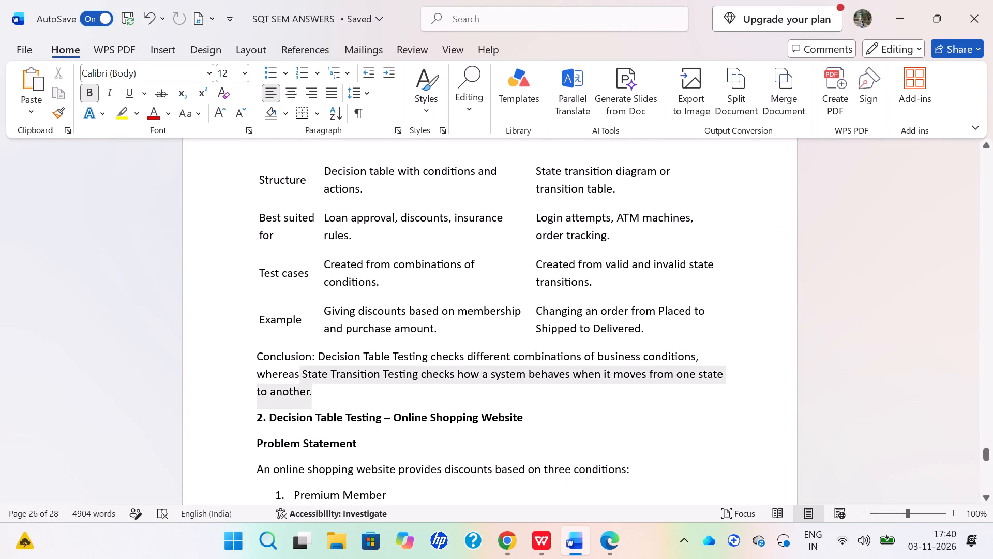
{"action": "left_click_drag", "start_coordinate": [287, 379], "coordinate": [263, 356]}
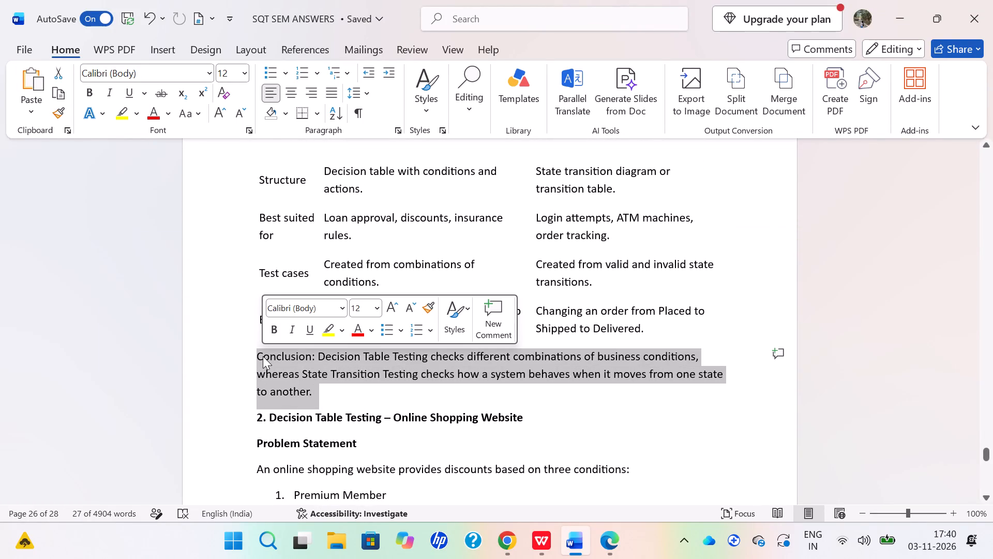
{"action": "key", "text": "BackSpace"}
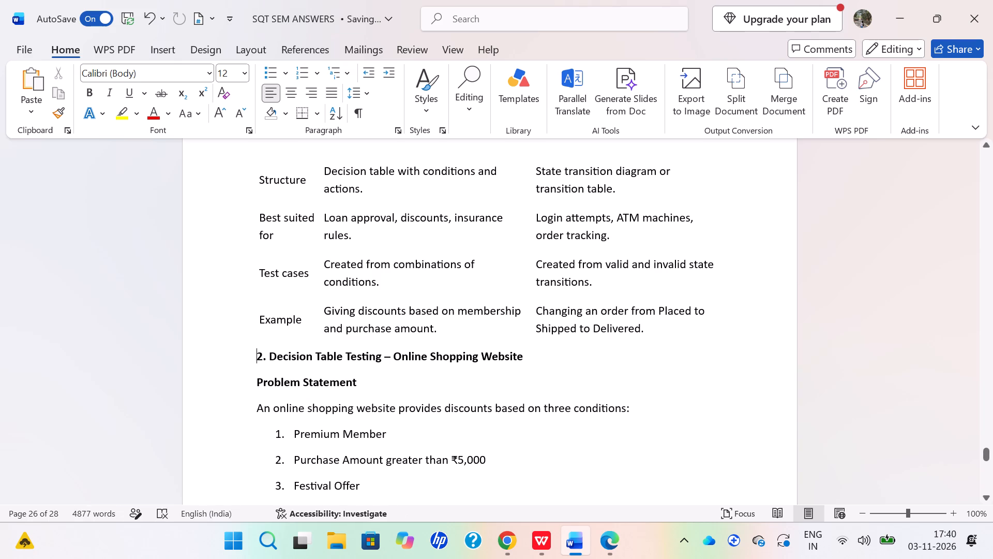
Review the whole question 21 answer, from the UNIT 03 heading through the comparison table, discount rules and test cases, for content to trim.
{"action": "scroll", "coordinate": [263, 356], "scroll_direction": "up", "scroll_amount": 3}
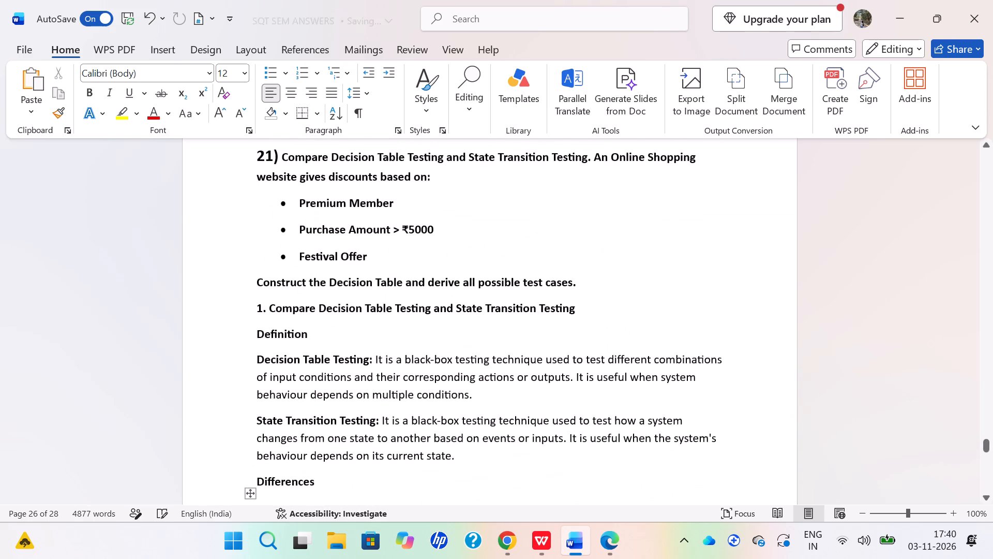
{"action": "scroll", "coordinate": [263, 356], "scroll_direction": "down", "scroll_amount": 1}
{"action": "scroll", "coordinate": [263, 356], "scroll_direction": "up", "scroll_amount": 1}
{"action": "scroll", "coordinate": [263, 356], "scroll_direction": "down", "scroll_amount": 8}
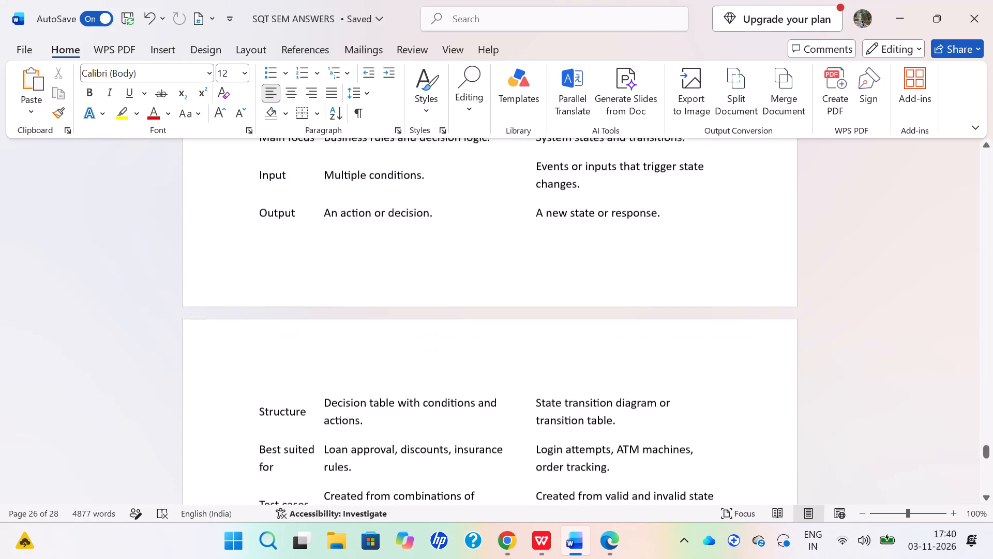
{"action": "scroll", "coordinate": [263, 356], "scroll_direction": "down", "scroll_amount": 5}
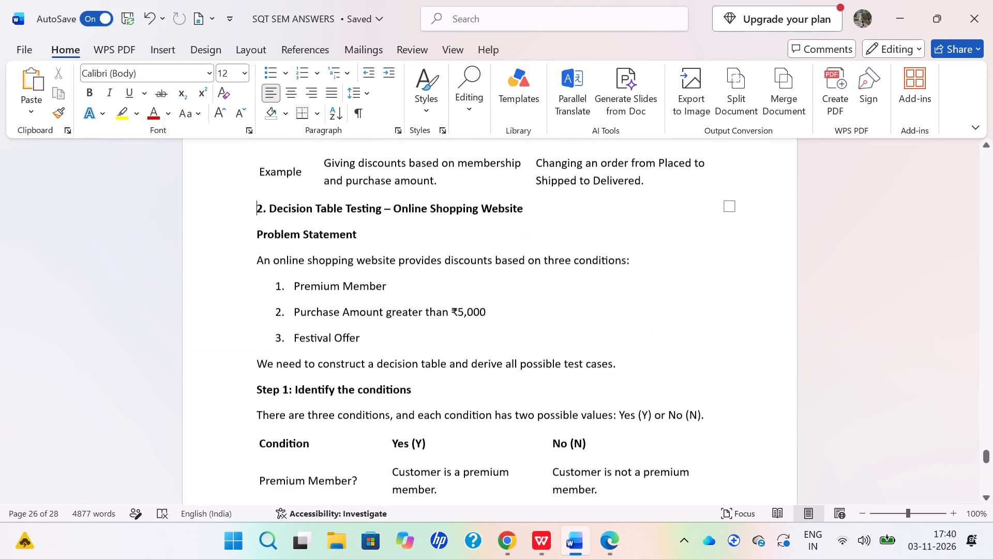
{"action": "scroll", "coordinate": [263, 356], "scroll_direction": "down", "scroll_amount": 6}
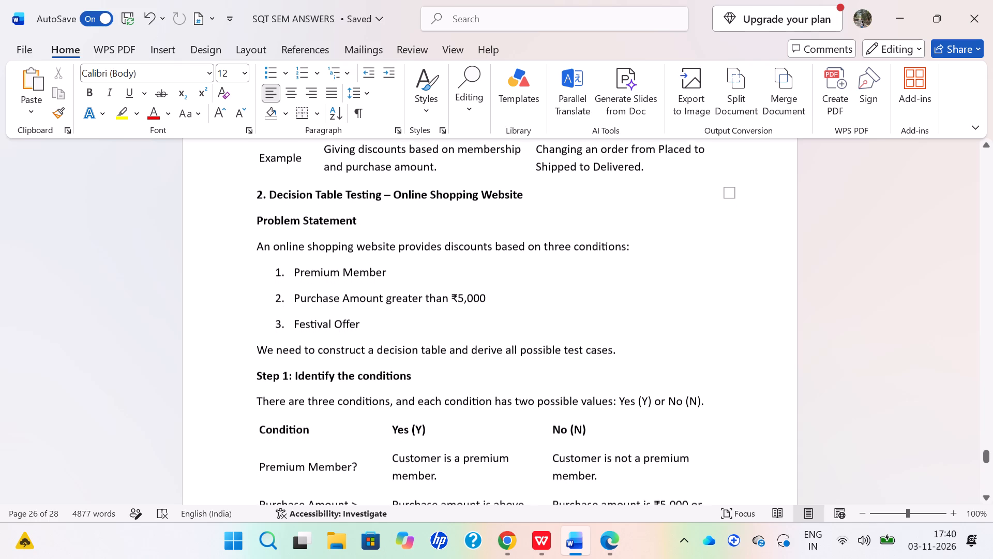
{"action": "scroll", "coordinate": [263, 356], "scroll_direction": "down", "scroll_amount": 2}
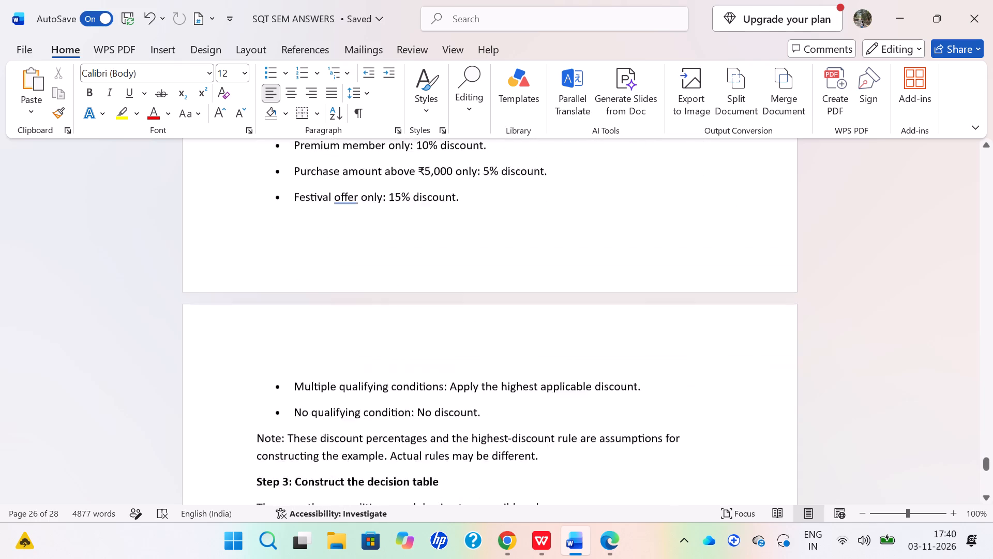
{"action": "scroll", "coordinate": [263, 356], "scroll_direction": "down", "scroll_amount": 4}
{"action": "scroll", "coordinate": [263, 356], "scroll_direction": "up", "scroll_amount": 1}
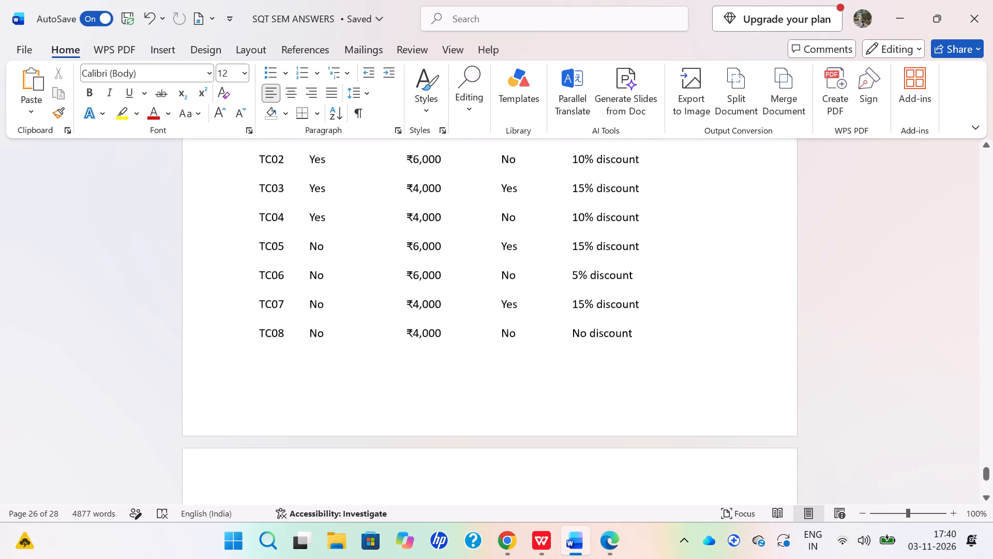
{"action": "scroll", "coordinate": [263, 356], "scroll_direction": "up", "scroll_amount": 2}
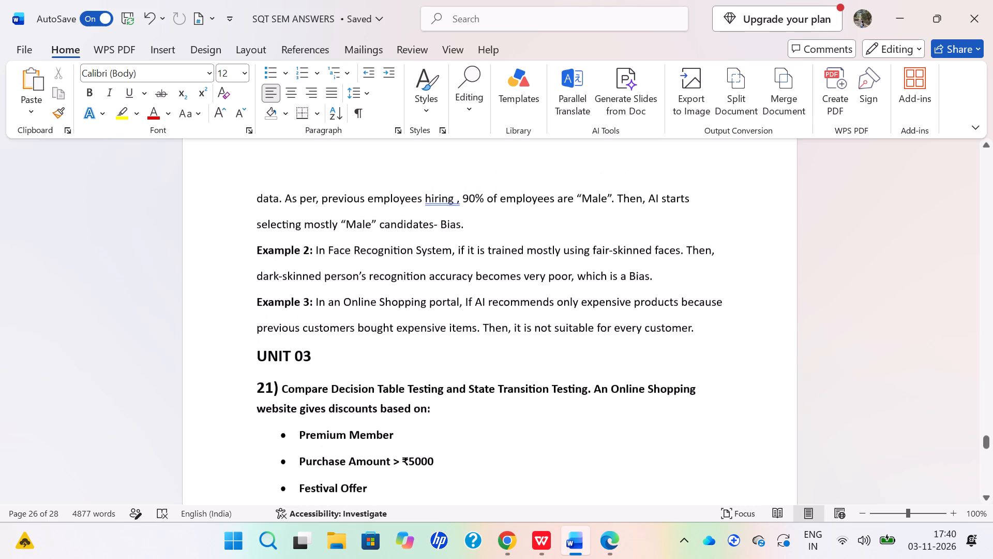
{"action": "scroll", "coordinate": [263, 356], "scroll_direction": "up", "scroll_amount": 1}
{"action": "scroll", "coordinate": [263, 356], "scroll_direction": "down", "scroll_amount": 3}
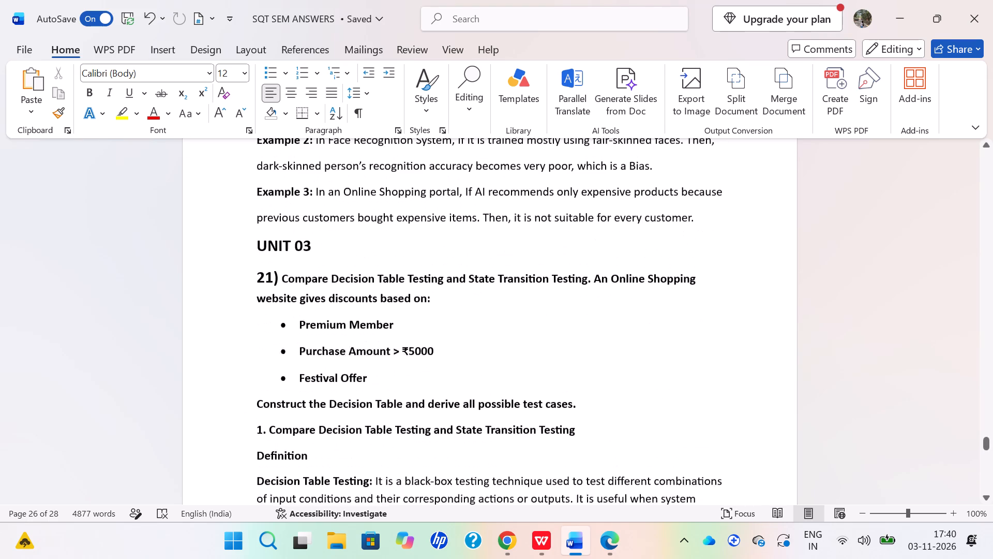
{"action": "scroll", "coordinate": [263, 356], "scroll_direction": "down", "scroll_amount": 2}
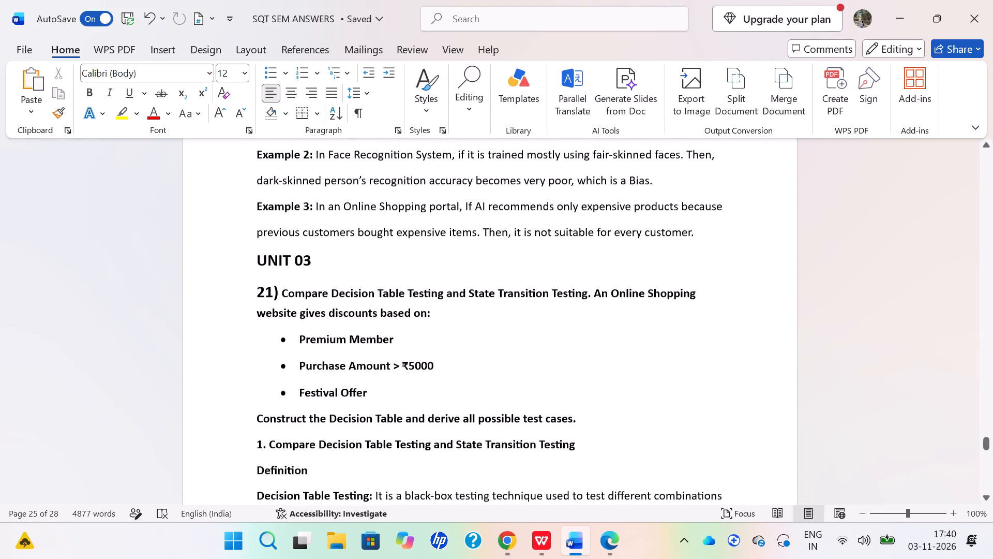
{"action": "scroll", "coordinate": [263, 356], "scroll_direction": "down", "scroll_amount": 3}
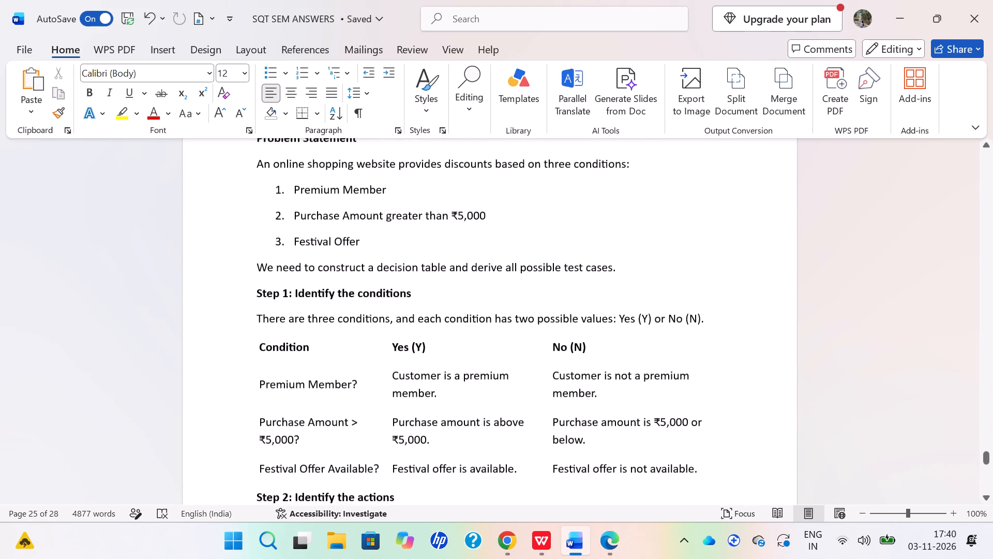
{"action": "scroll", "coordinate": [263, 356], "scroll_direction": "up", "scroll_amount": 1}
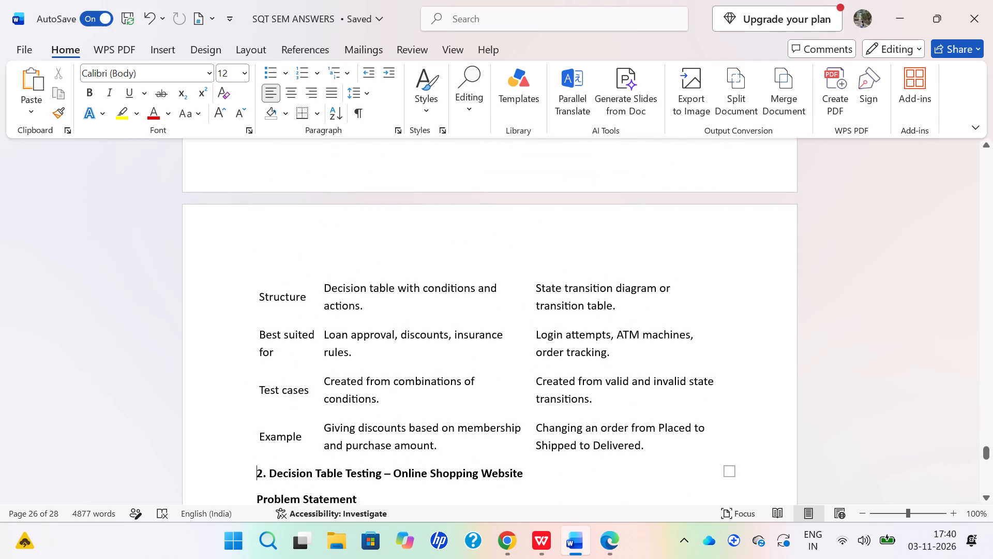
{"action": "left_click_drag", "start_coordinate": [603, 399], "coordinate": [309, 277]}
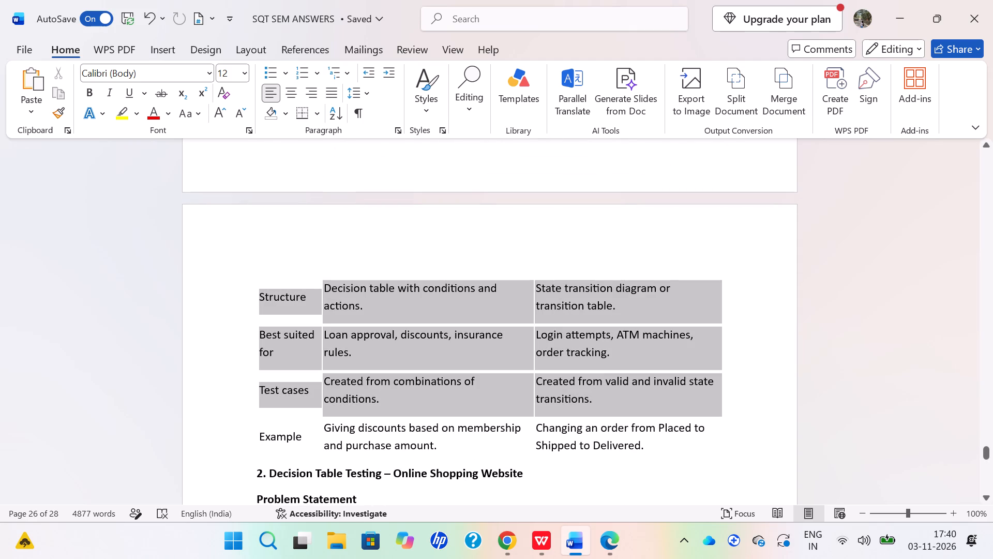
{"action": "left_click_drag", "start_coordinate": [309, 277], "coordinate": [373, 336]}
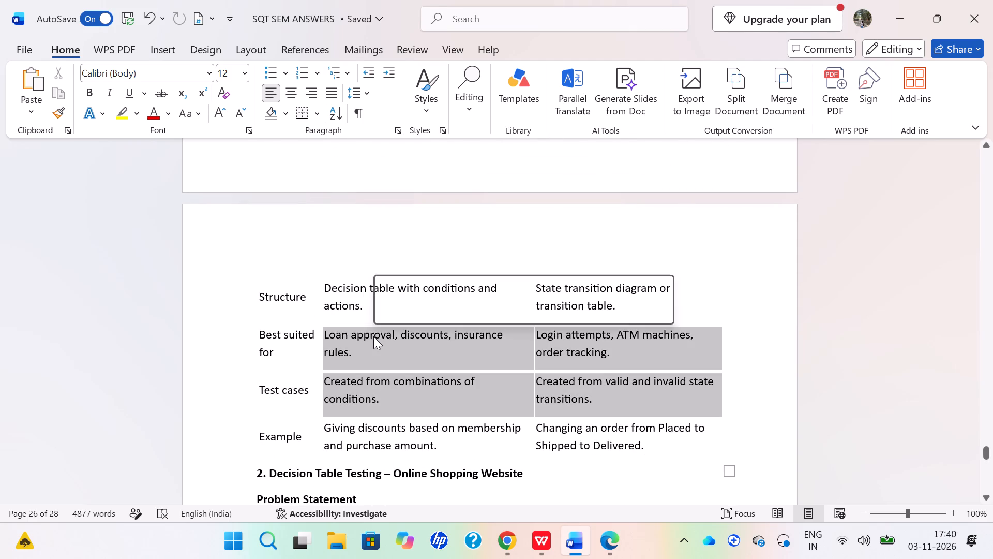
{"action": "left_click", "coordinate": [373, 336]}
Delete the "Best suited for" and "Test cases" rows from the Differences table, with the shift cells left option.
{"action": "scroll", "coordinate": [373, 336], "scroll_direction": "up", "scroll_amount": 2}
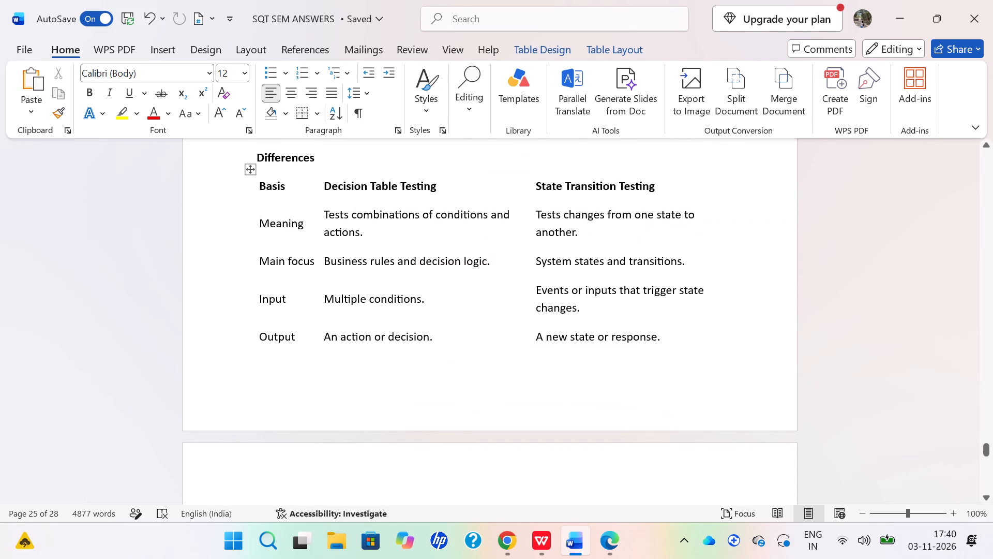
{"action": "scroll", "coordinate": [527, 274], "scroll_direction": "down", "scroll_amount": 3}
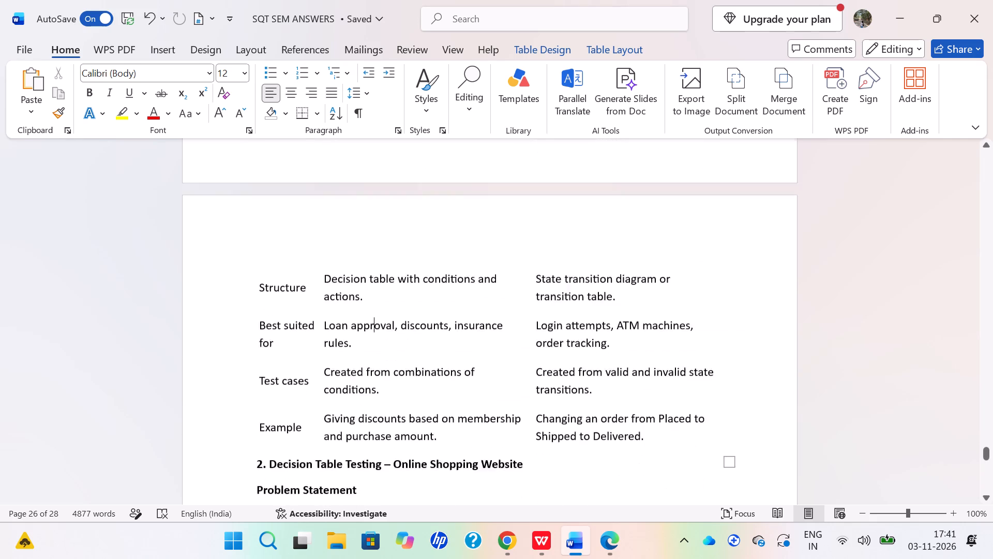
{"action": "scroll", "coordinate": [527, 274], "scroll_direction": "down", "scroll_amount": 1}
{"action": "left_click_drag", "start_coordinate": [622, 331], "coordinate": [494, 314]}
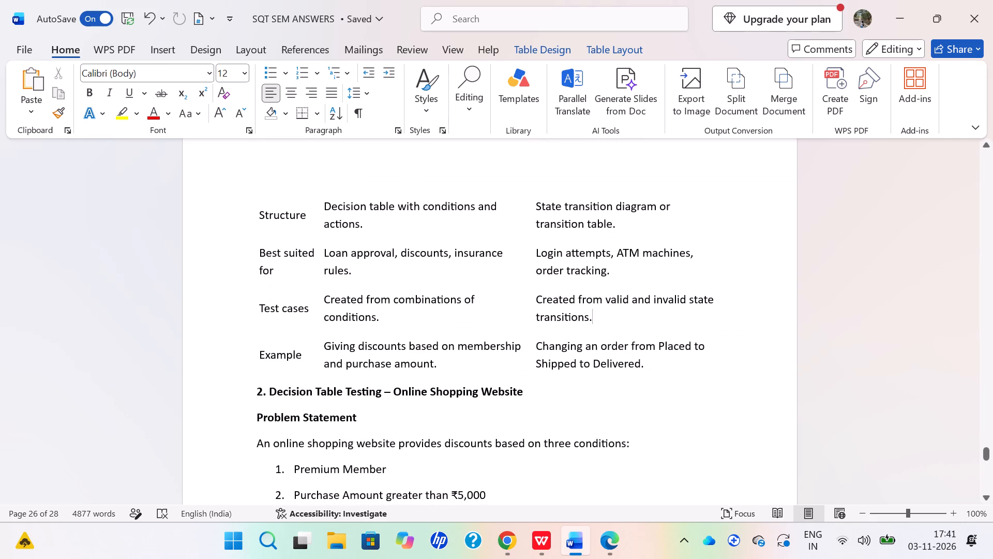
{"action": "left_click_drag", "start_coordinate": [494, 314], "coordinate": [258, 253]}
{"action": "key", "text": "BackSpace"}
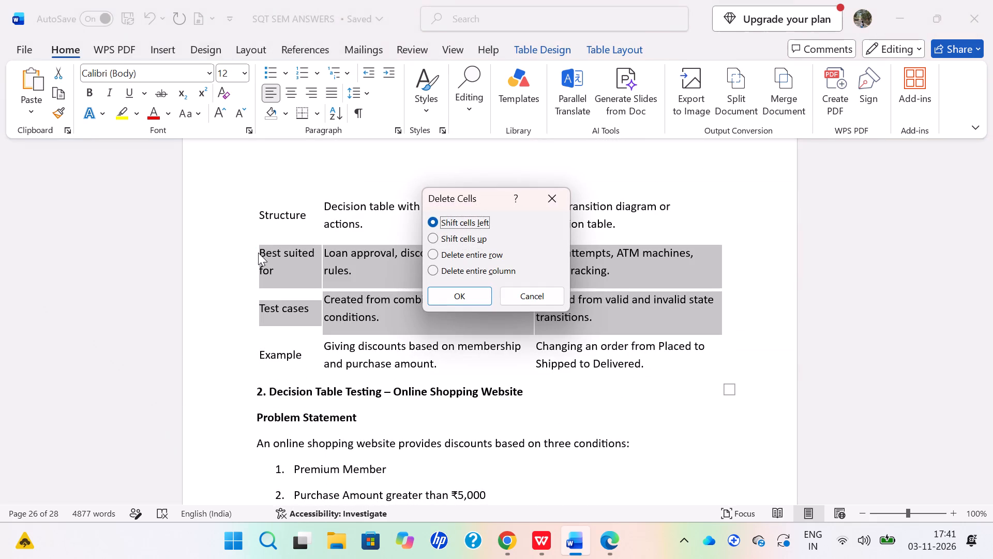
{"action": "left_click", "coordinate": [435, 296]}
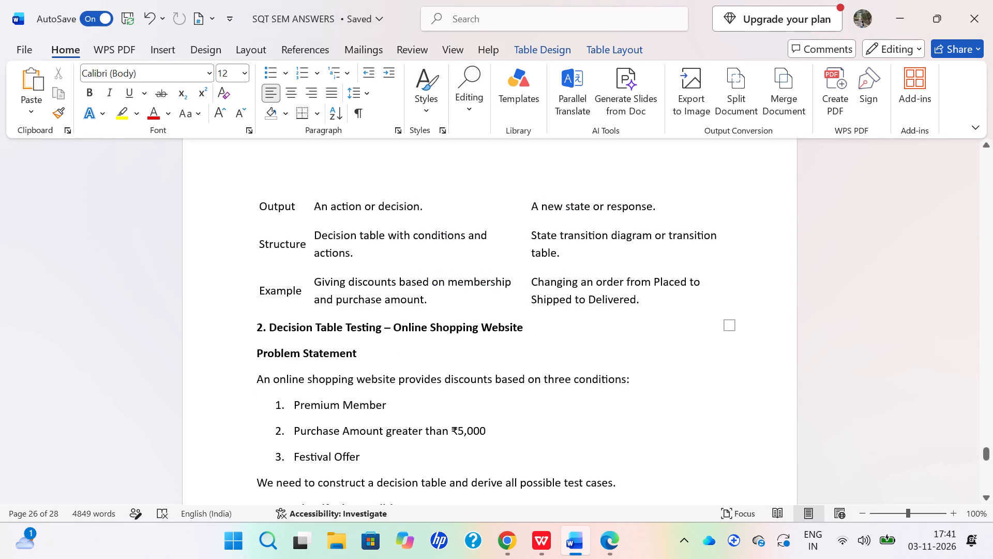
Delete the "Structure" row from the Differences table, with the shift cells left option.
{"action": "left_click_drag", "start_coordinate": [603, 258], "coordinate": [272, 240]}
{"action": "key", "text": "BackSpace"}
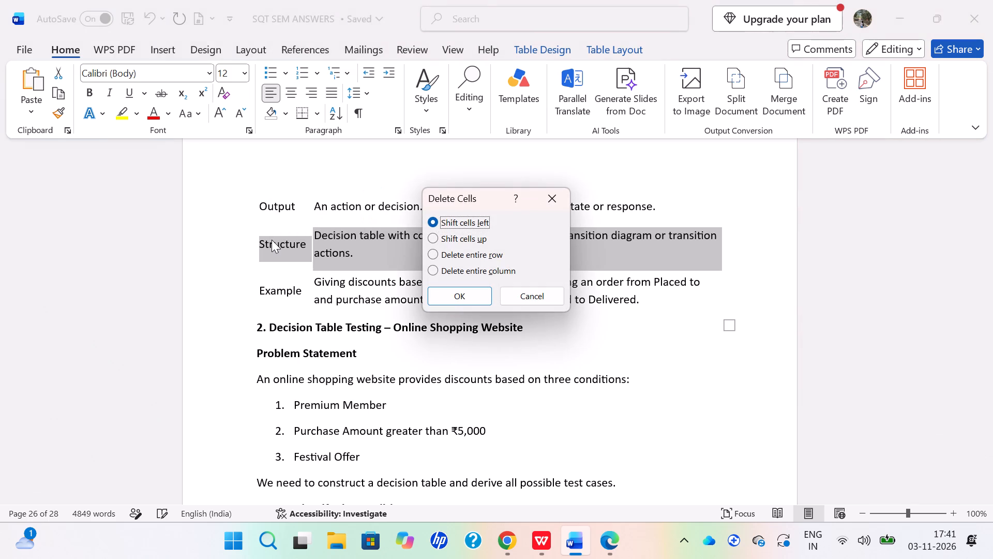
{"action": "left_click", "coordinate": [482, 298]}
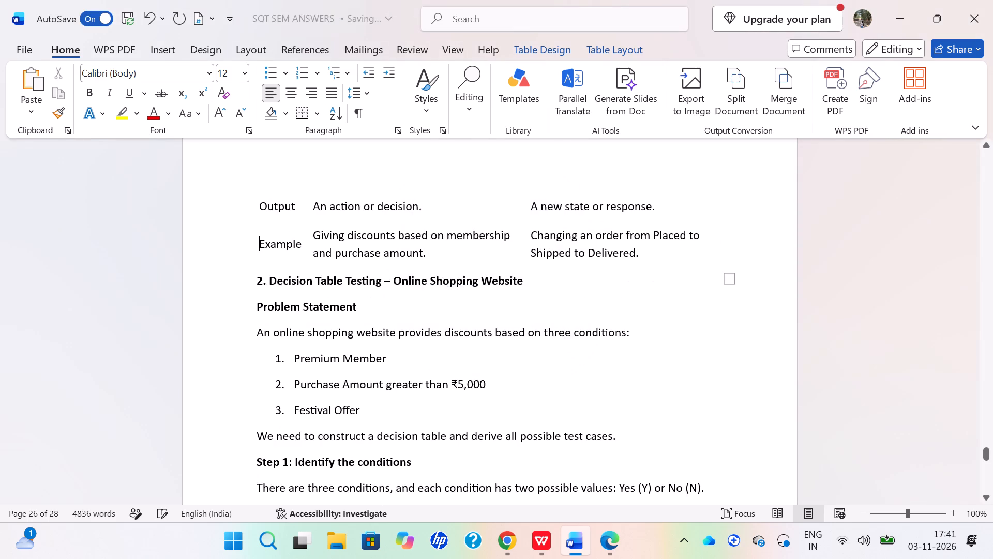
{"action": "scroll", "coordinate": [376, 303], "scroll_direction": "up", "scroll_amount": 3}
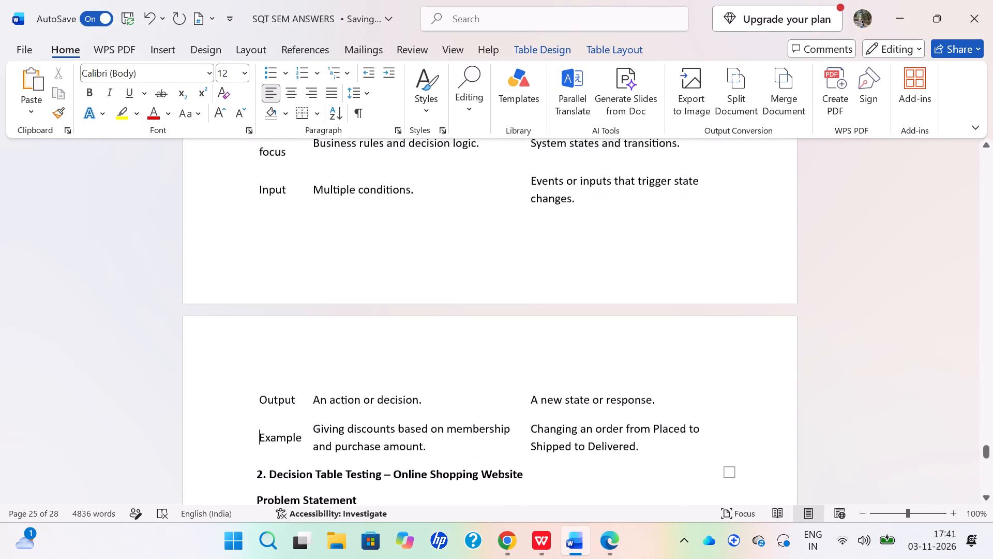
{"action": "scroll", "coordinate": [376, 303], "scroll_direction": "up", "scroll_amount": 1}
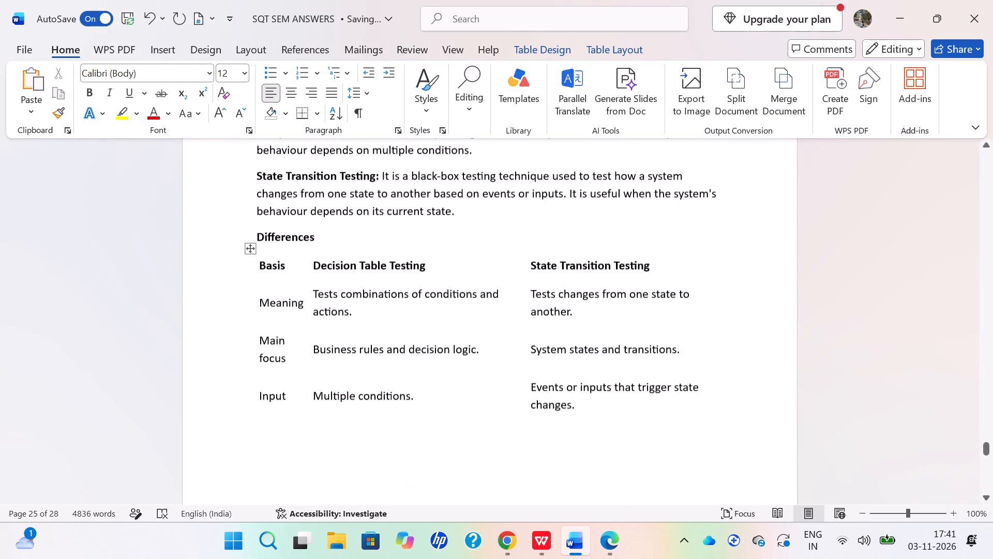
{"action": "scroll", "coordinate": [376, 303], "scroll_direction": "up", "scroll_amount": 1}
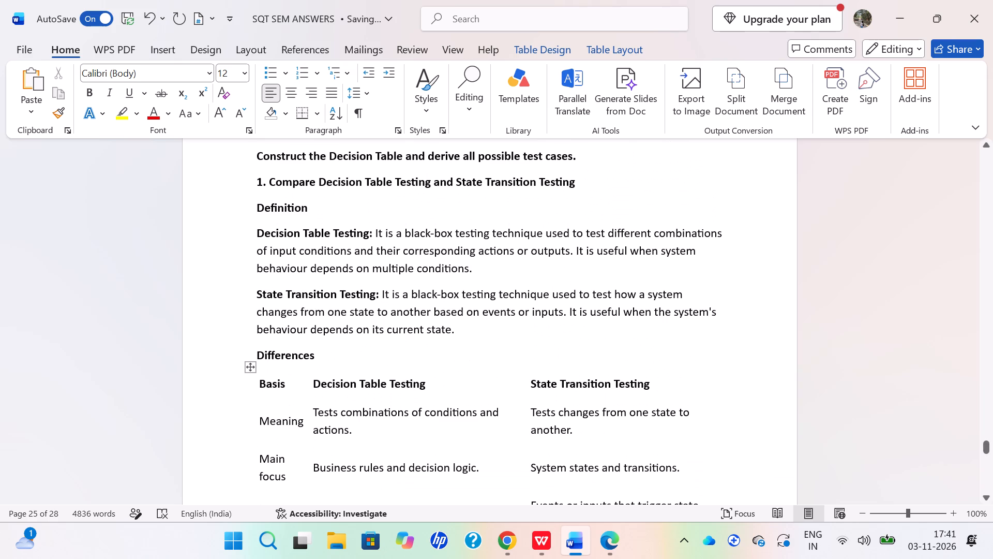
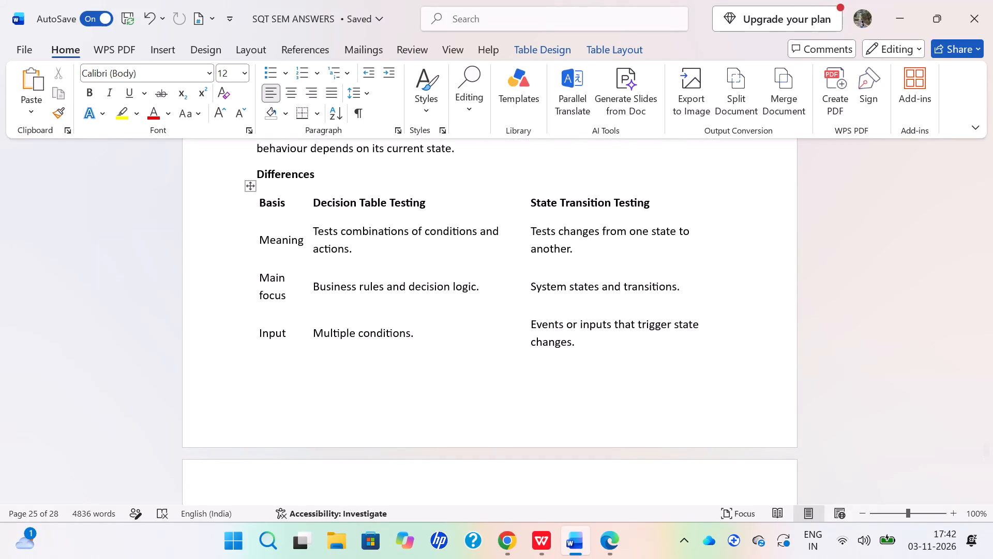
Review the question 21 answer from the UNIT 03 heading through the Differences table to the Online Shopping Website problem statement and Step 1.
{"action": "scroll", "coordinate": [376, 303], "scroll_direction": "down", "scroll_amount": 1}
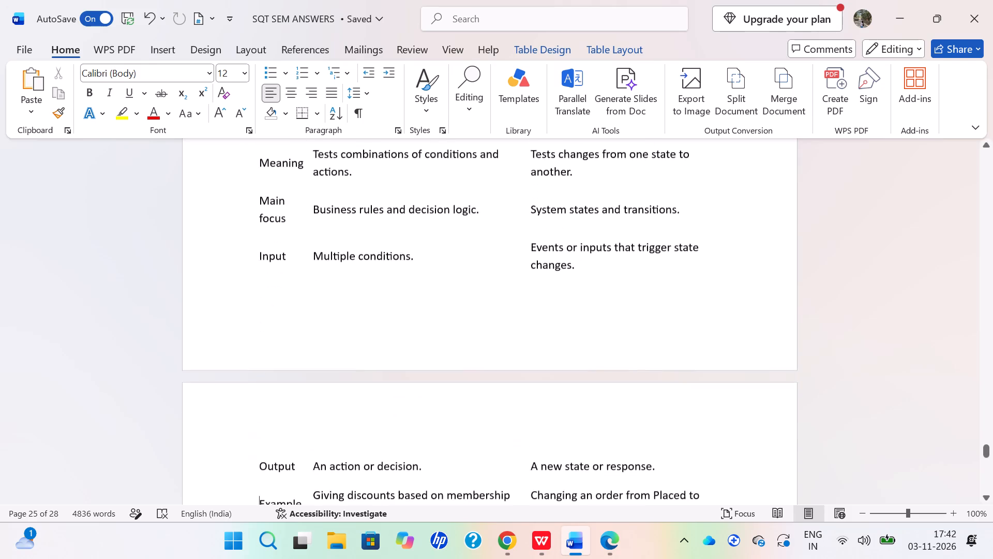
{"action": "scroll", "coordinate": [376, 303], "scroll_direction": "down", "scroll_amount": 1}
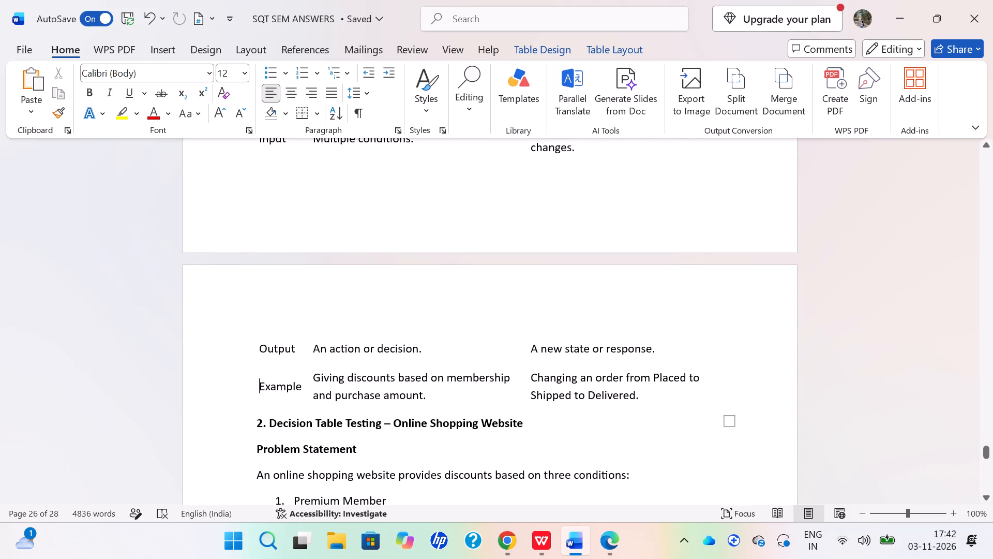
{"action": "scroll", "coordinate": [376, 303], "scroll_direction": "down", "scroll_amount": 2}
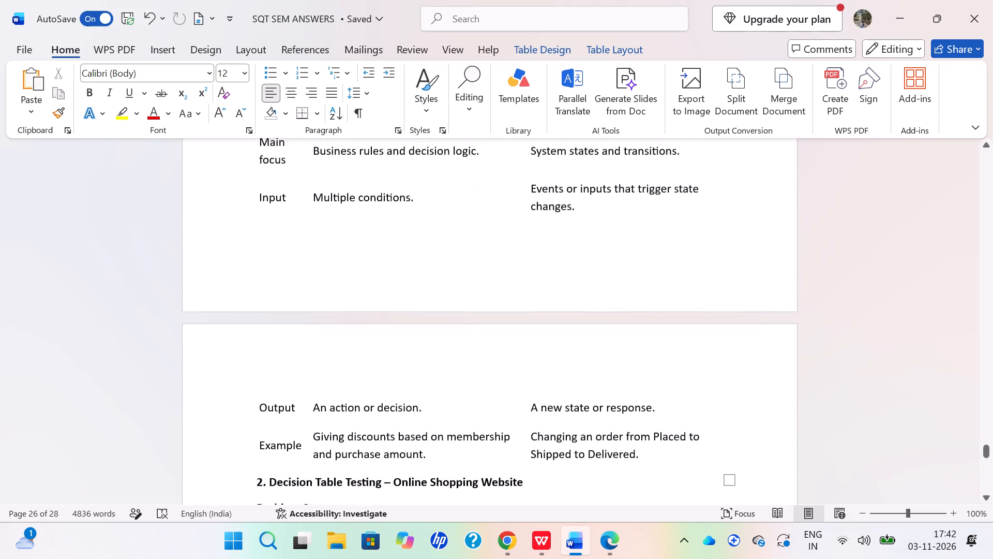
{"action": "scroll", "coordinate": [376, 303], "scroll_direction": "down", "scroll_amount": 1}
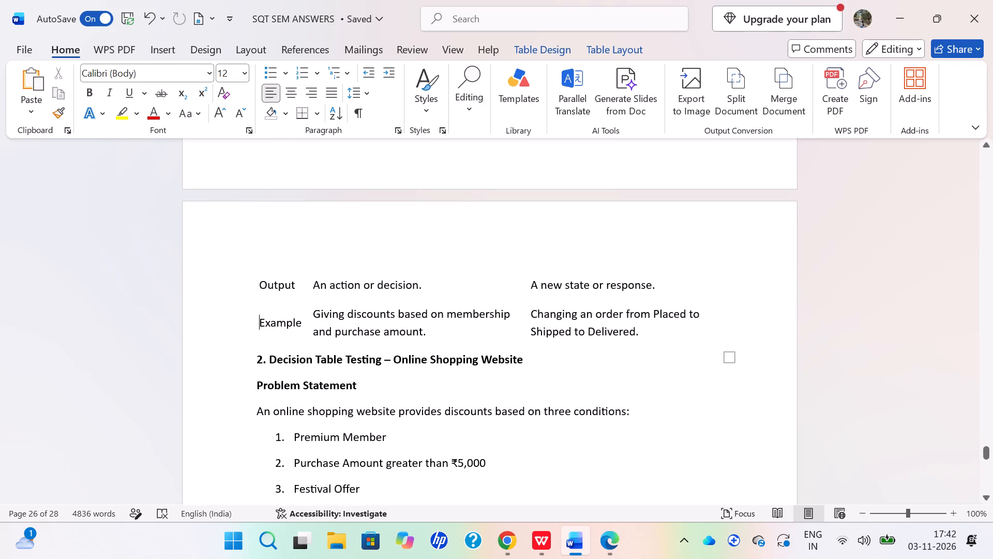
{"action": "scroll", "coordinate": [376, 303], "scroll_direction": "down", "scroll_amount": 2}
{"action": "scroll", "coordinate": [376, 303], "scroll_direction": "up", "scroll_amount": 1}
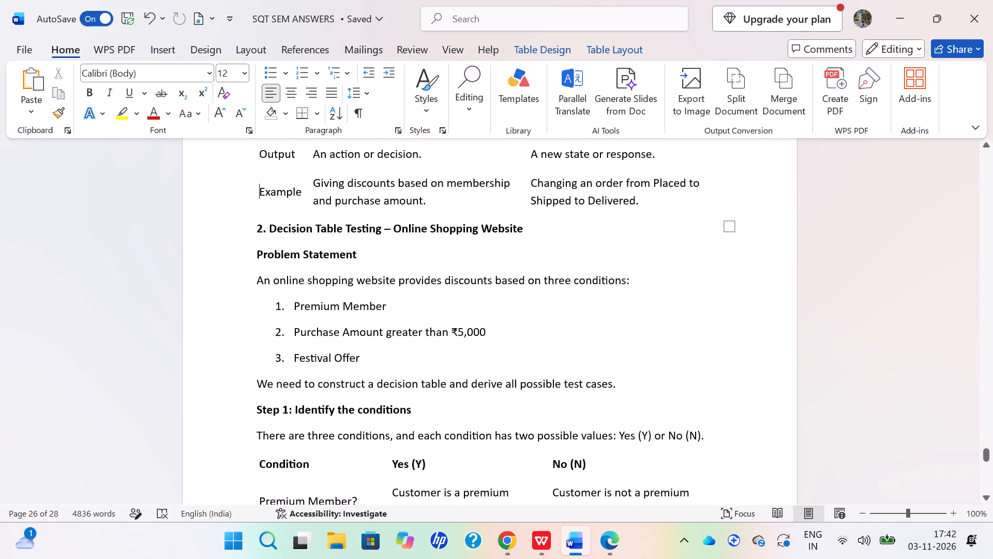
{"action": "scroll", "coordinate": [376, 303], "scroll_direction": "up", "scroll_amount": 1}
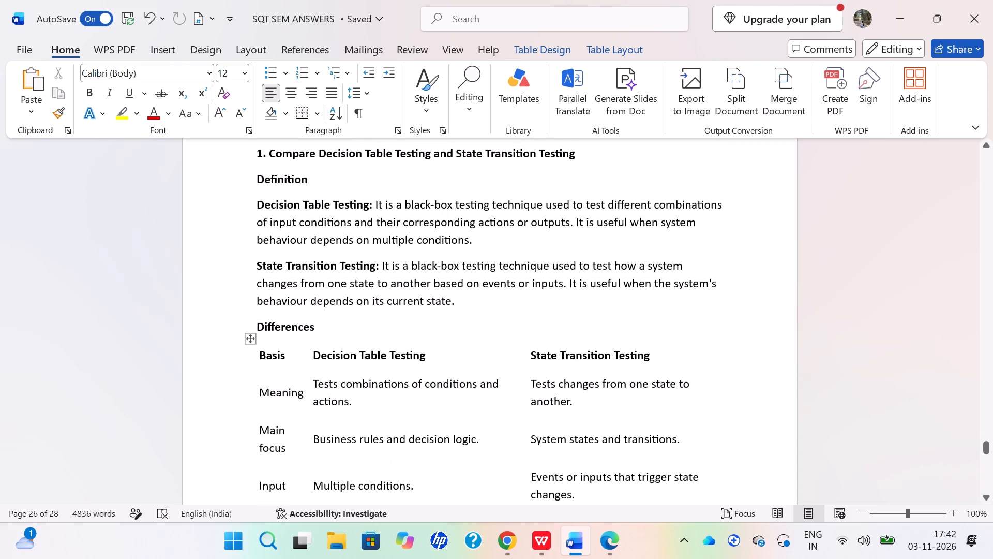
{"action": "scroll", "coordinate": [376, 303], "scroll_direction": "up", "scroll_amount": 1}
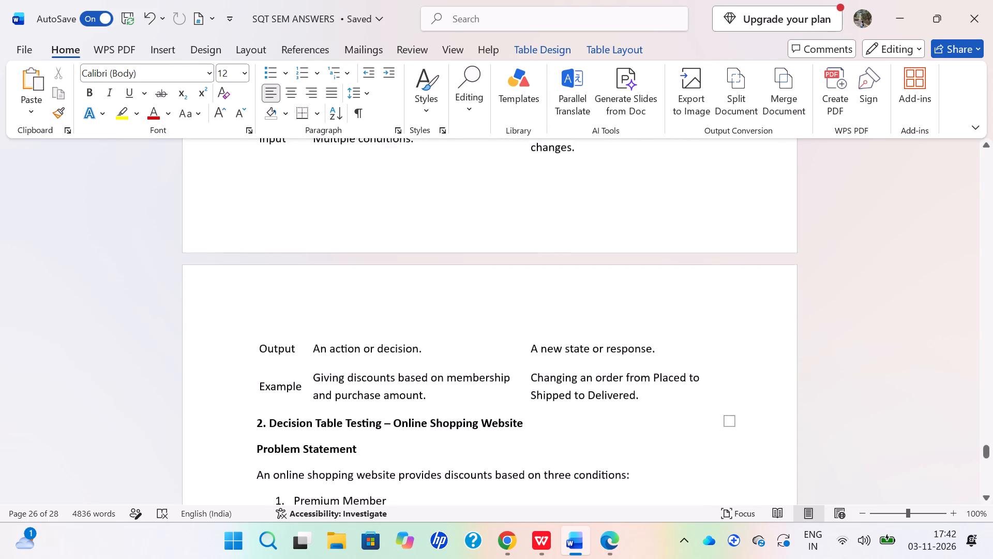
{"action": "scroll", "coordinate": [376, 303], "scroll_direction": "up", "scroll_amount": 2}
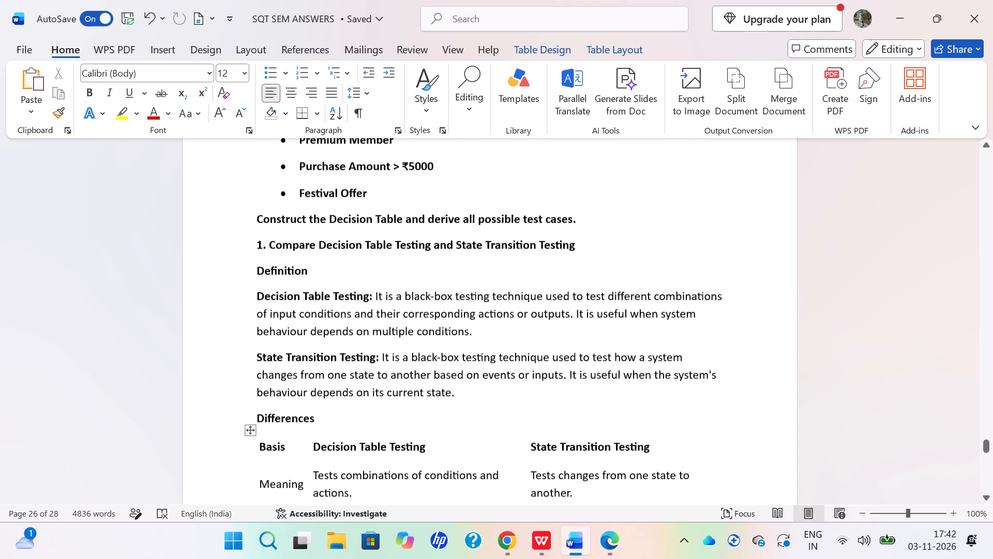
{"action": "scroll", "coordinate": [376, 303], "scroll_direction": "up", "scroll_amount": 1}
{"action": "scroll", "coordinate": [376, 303], "scroll_direction": "right", "scroll_amount": 2}
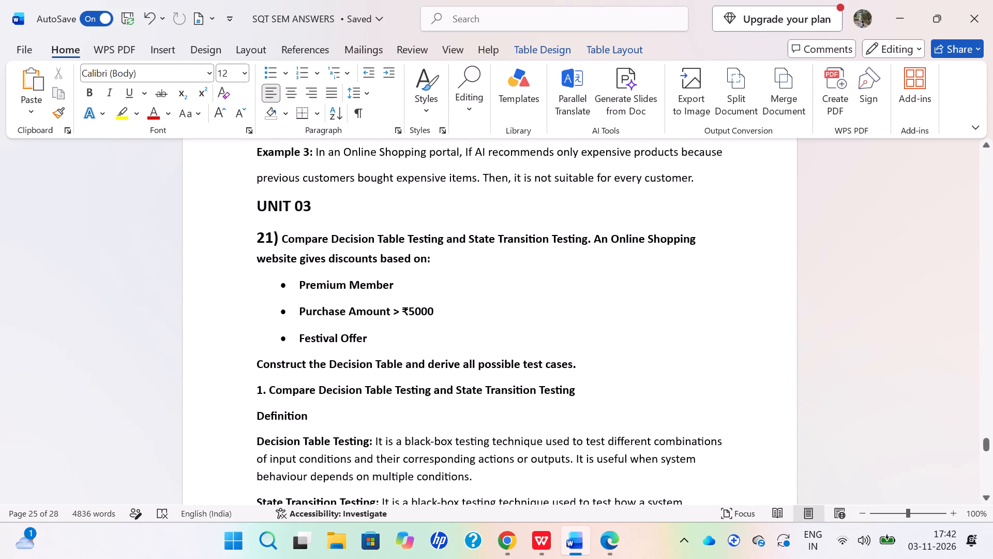
{"action": "scroll", "coordinate": [376, 303], "scroll_direction": "right", "scroll_amount": 1}
{"action": "scroll", "coordinate": [376, 303], "scroll_direction": "down", "scroll_amount": 2}
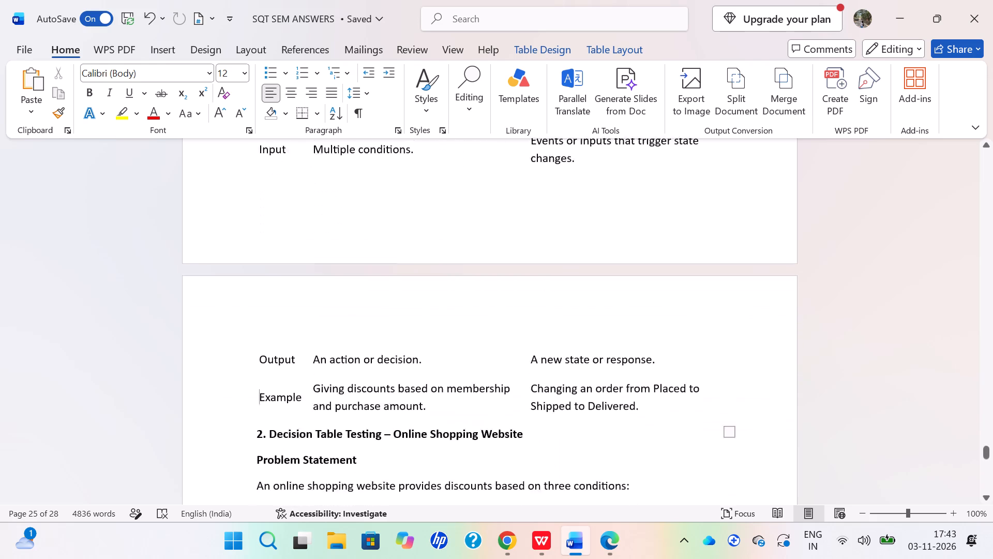
{"action": "scroll", "coordinate": [376, 303], "scroll_direction": "down", "scroll_amount": 1}
{"action": "scroll", "coordinate": [376, 303], "scroll_direction": "left", "scroll_amount": 1}
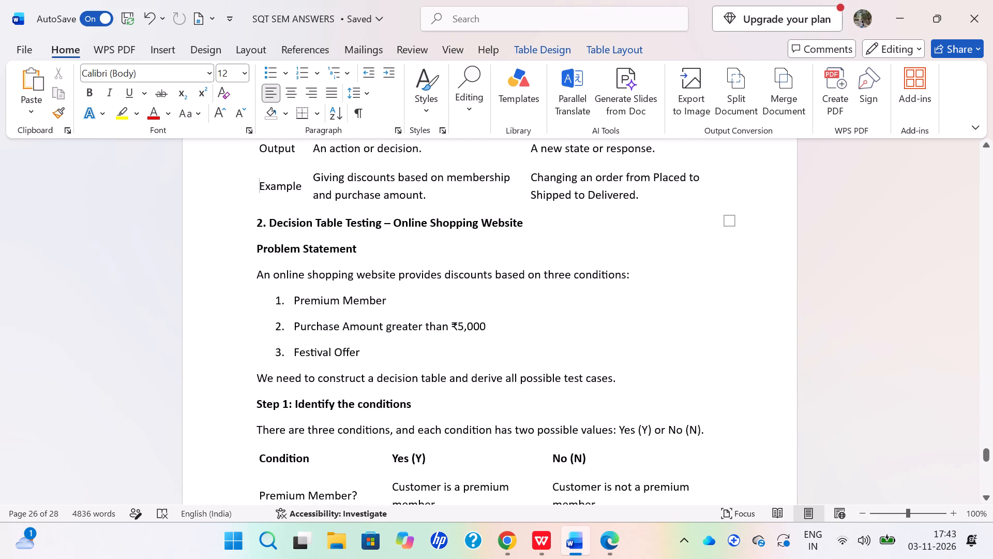
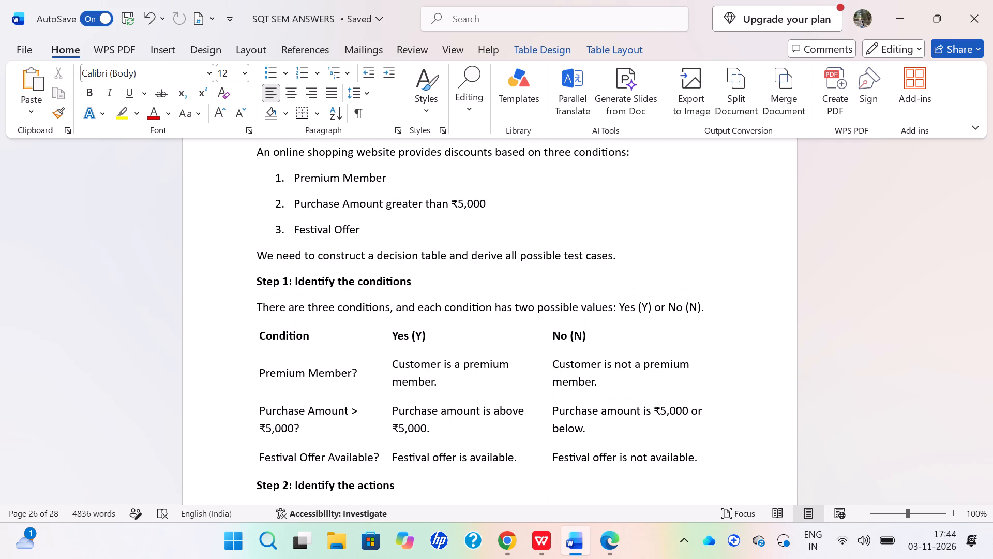
Review the rest of the question 21 answer through Step 6: Advantages of Decision Table Testing, and recheck its beginning from the UNIT 03 heading.
{"action": "scroll", "coordinate": [376, 303], "scroll_direction": "down", "scroll_amount": 4}
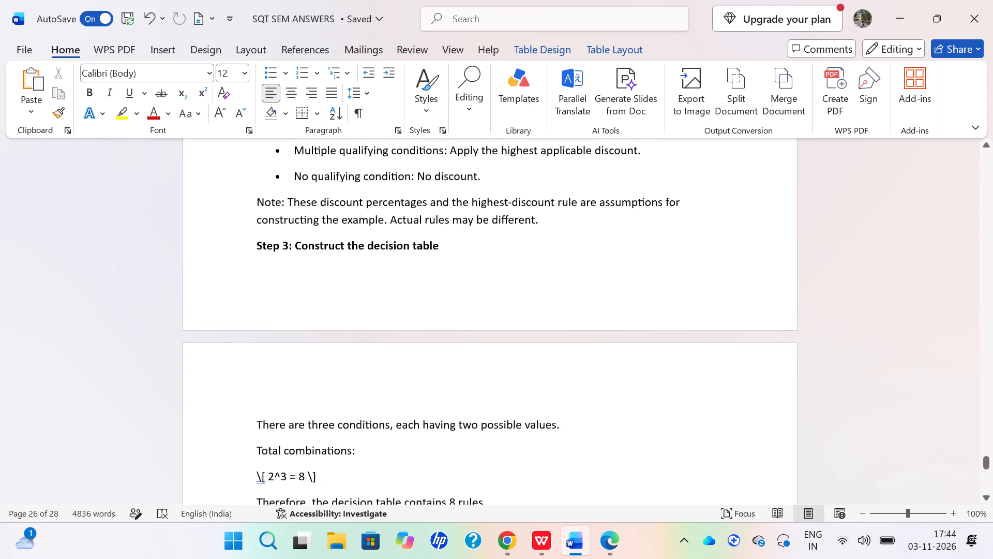
{"action": "scroll", "coordinate": [376, 303], "scroll_direction": "down", "scroll_amount": 5}
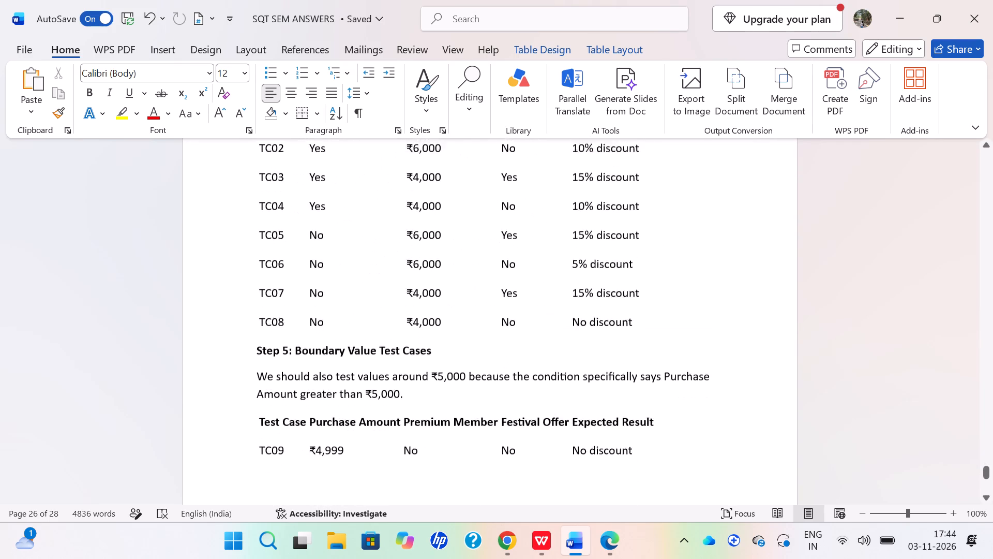
{"action": "scroll", "coordinate": [376, 303], "scroll_direction": "down", "scroll_amount": 5}
{"action": "scroll", "coordinate": [376, 303], "scroll_direction": "up", "scroll_amount": 1}
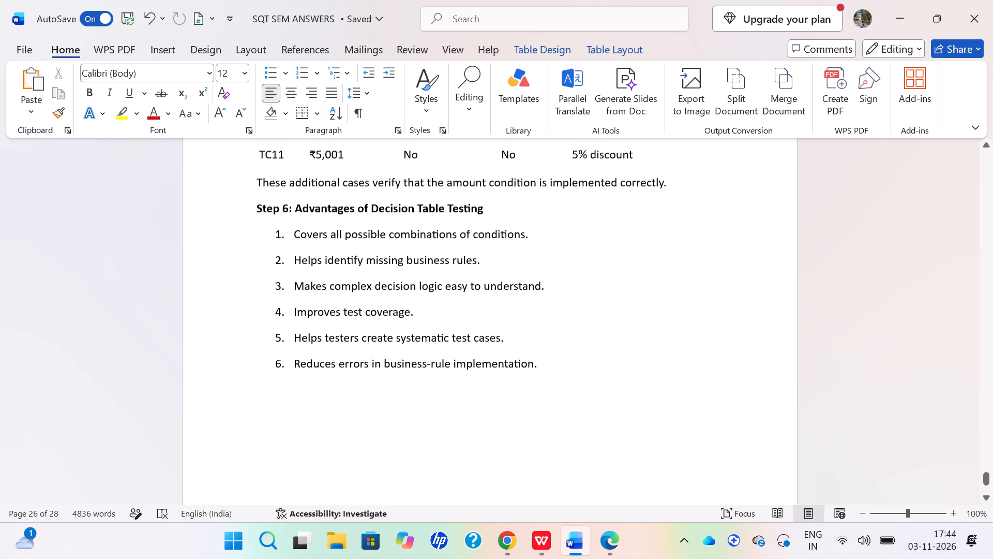
{"action": "scroll", "coordinate": [376, 303], "scroll_direction": "up", "scroll_amount": 5}
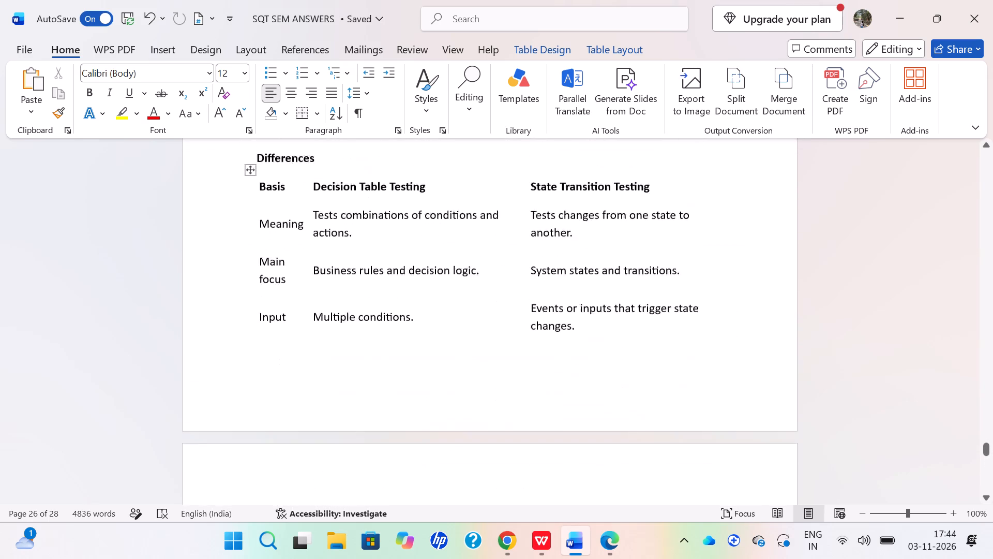
{"action": "scroll", "coordinate": [376, 303], "scroll_direction": "up", "scroll_amount": 1}
{"action": "scroll", "coordinate": [376, 303], "scroll_direction": "down", "scroll_amount": 2}
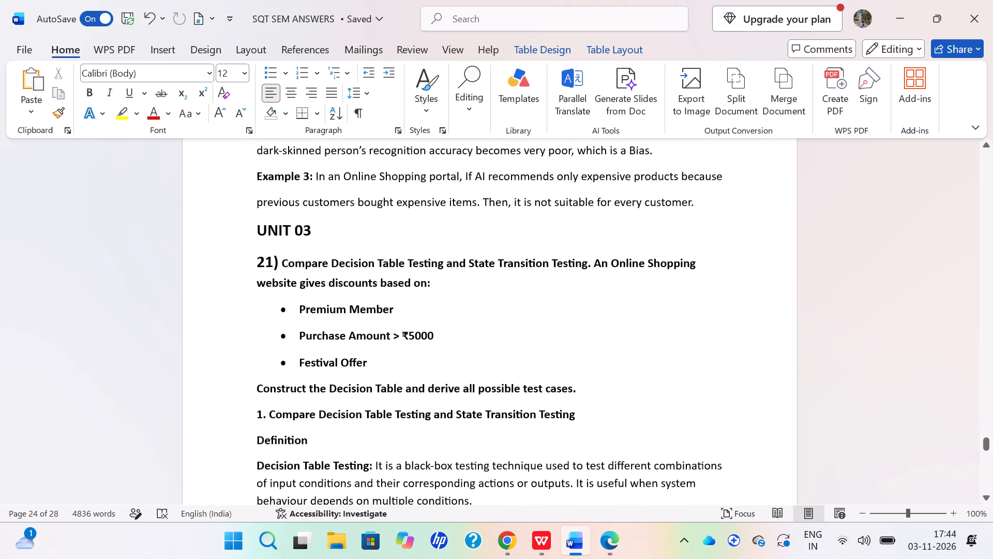
{"action": "scroll", "coordinate": [376, 303], "scroll_direction": "down", "scroll_amount": 3}
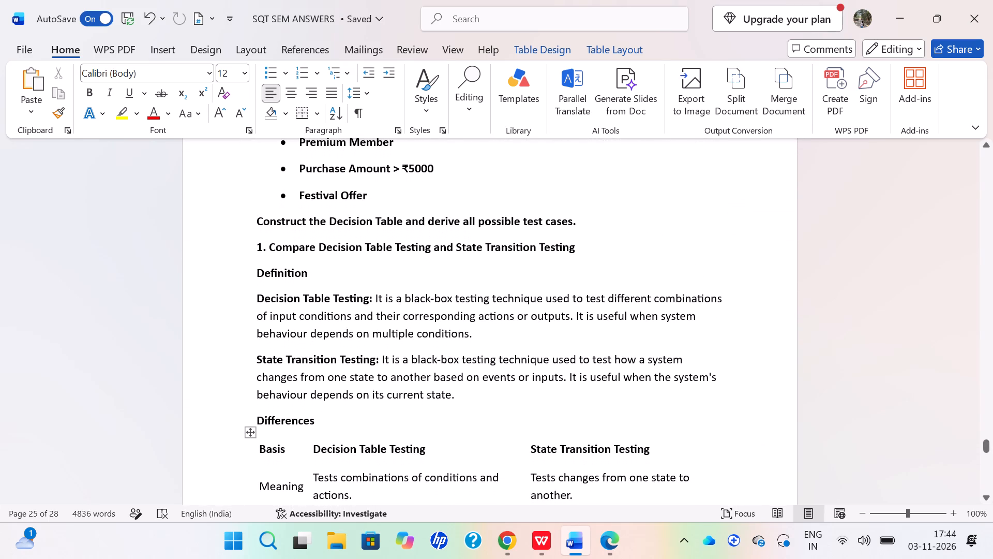
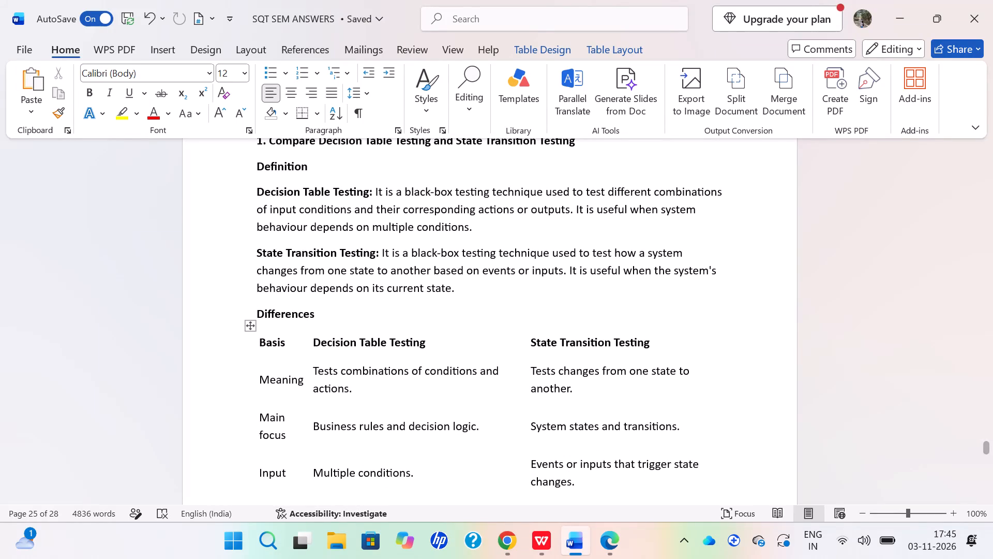
Review the question 21 answer from the Differences table through the online shopping problem statement and Step 1: Identify the conditions.
{"action": "scroll", "coordinate": [377, 272], "scroll_direction": "down", "scroll_amount": 2}
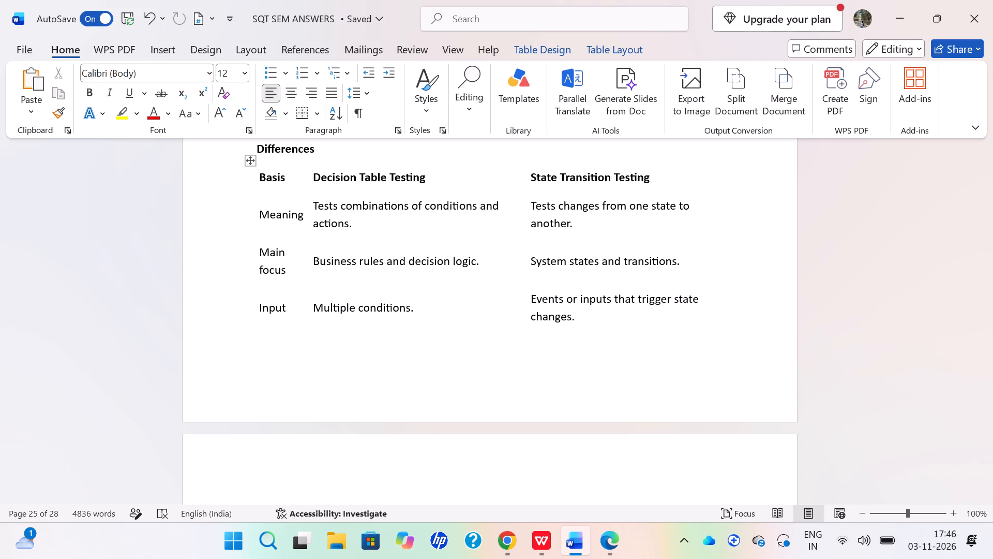
{"action": "scroll", "coordinate": [372, 257], "scroll_direction": "down", "scroll_amount": 1}
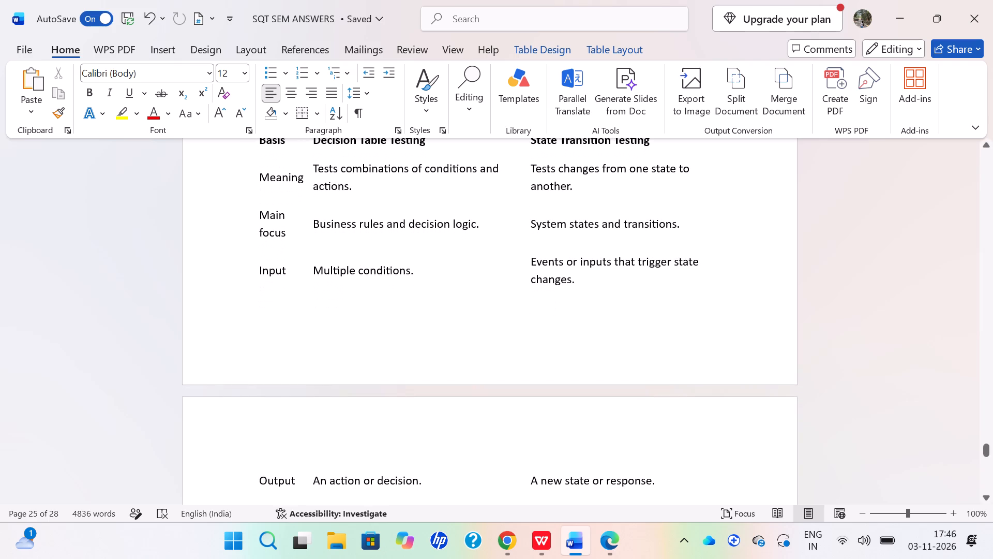
{"action": "scroll", "coordinate": [372, 257], "scroll_direction": "down", "scroll_amount": 2}
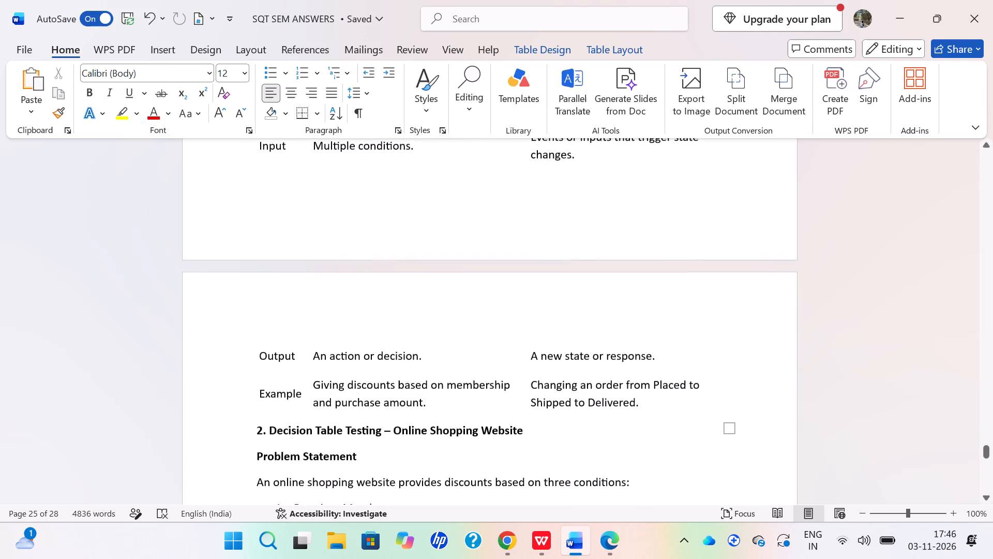
{"action": "scroll", "coordinate": [372, 257], "scroll_direction": "down", "scroll_amount": 1}
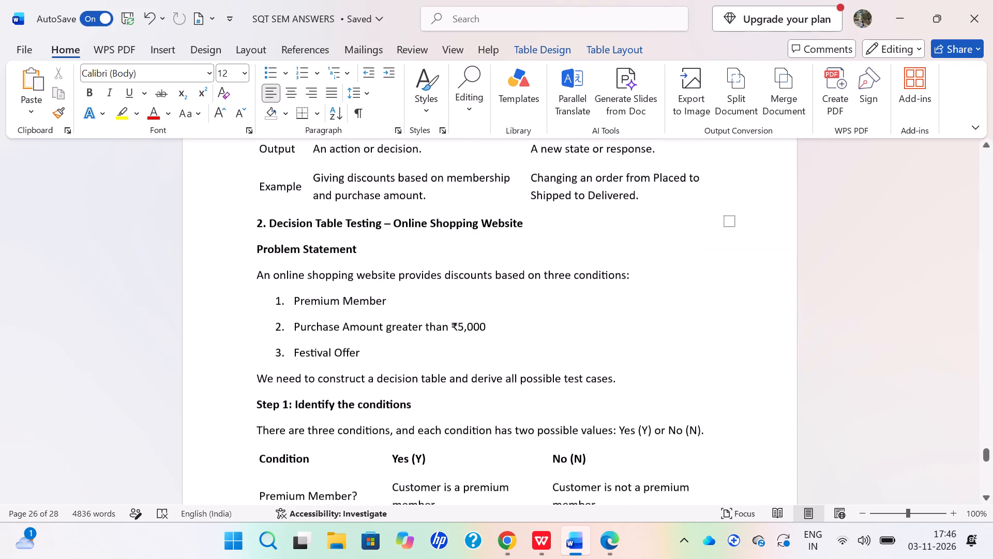
{"action": "scroll", "coordinate": [372, 257], "scroll_direction": "down", "scroll_amount": 1}
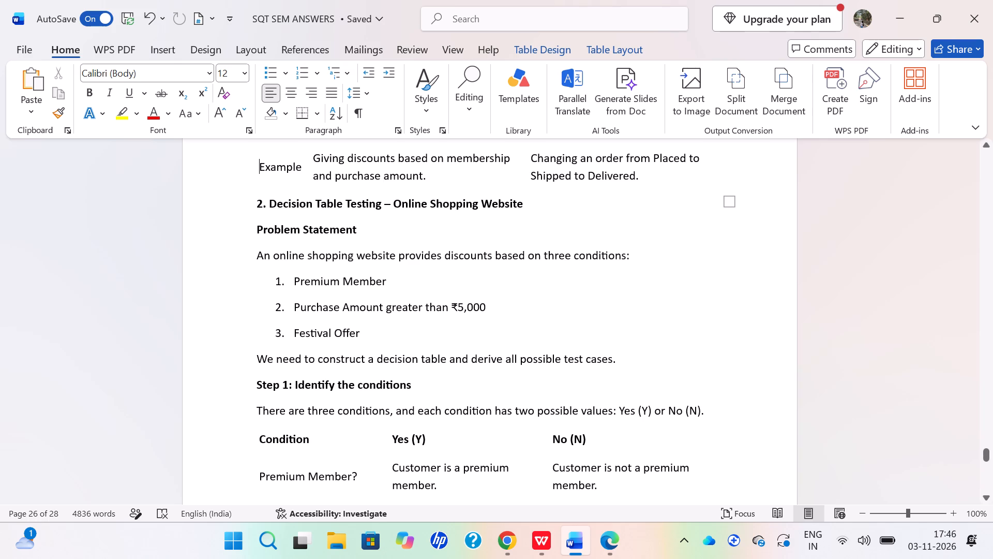
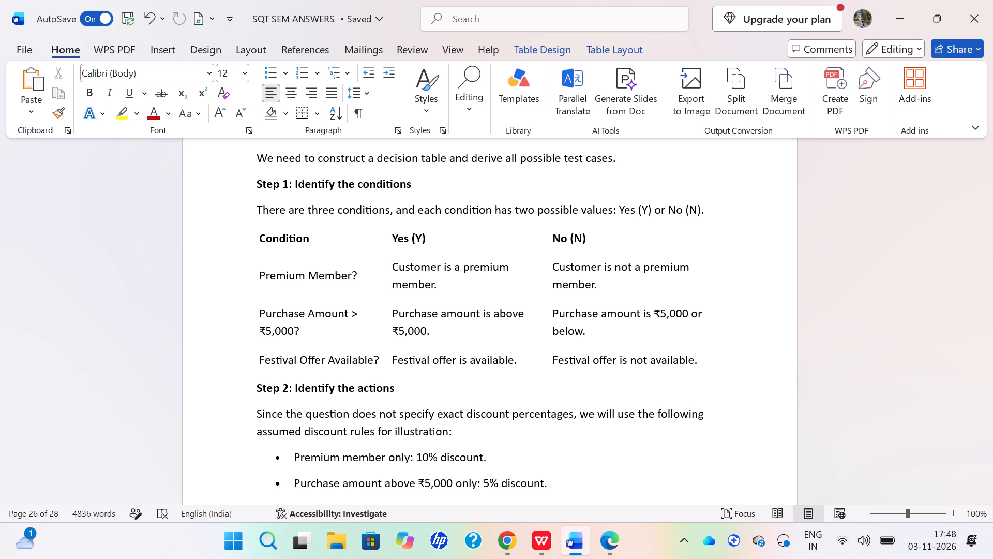
Review the question 21 answer from Step 2: Identify the actions to the Step 3: Construct the decision table heading.
{"action": "scroll", "coordinate": [463, 384], "scroll_direction": "down", "scroll_amount": 1}
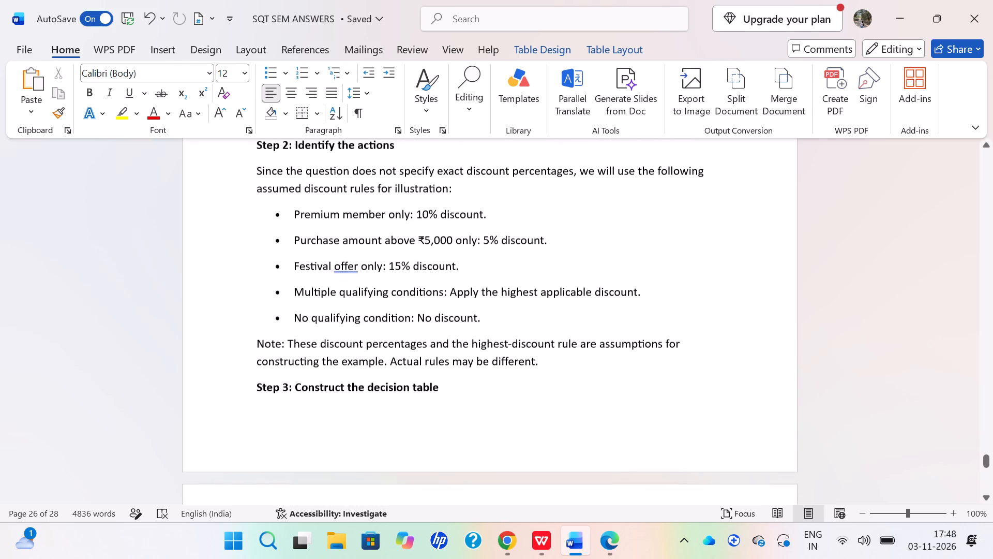
{"action": "scroll", "coordinate": [463, 384], "scroll_direction": "down", "scroll_amount": 1}
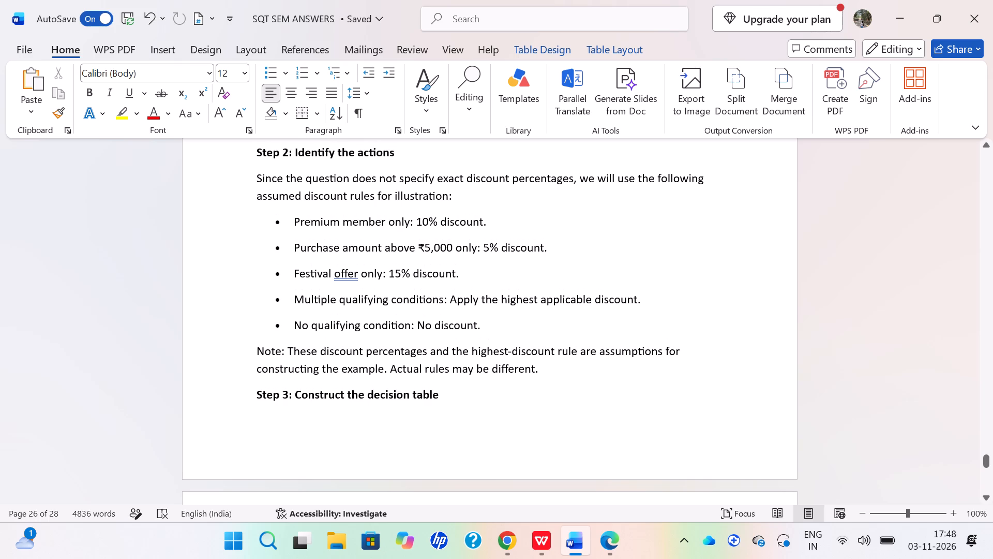
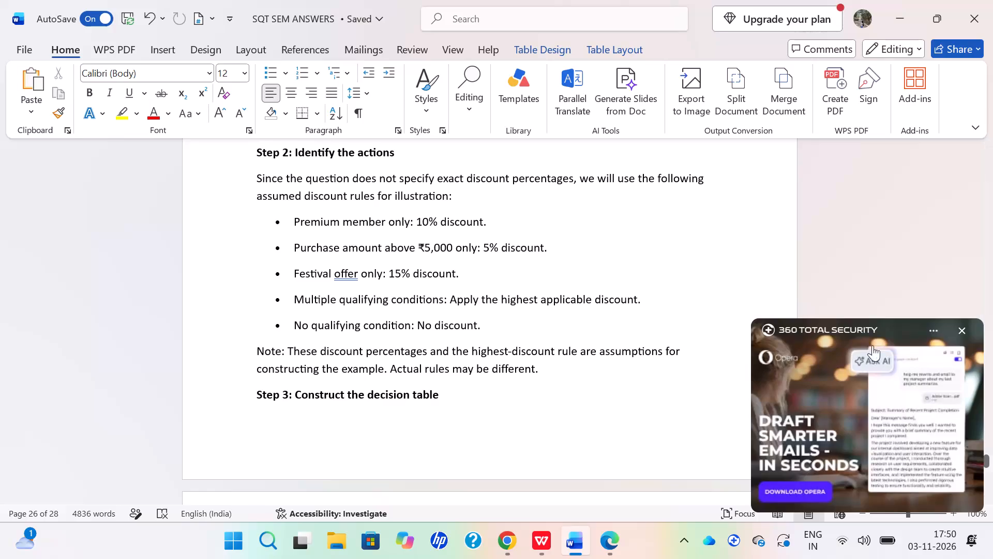
Close the 360 Total Security advertisement covering the document.
{"action": "left_click", "coordinate": [966, 328]}
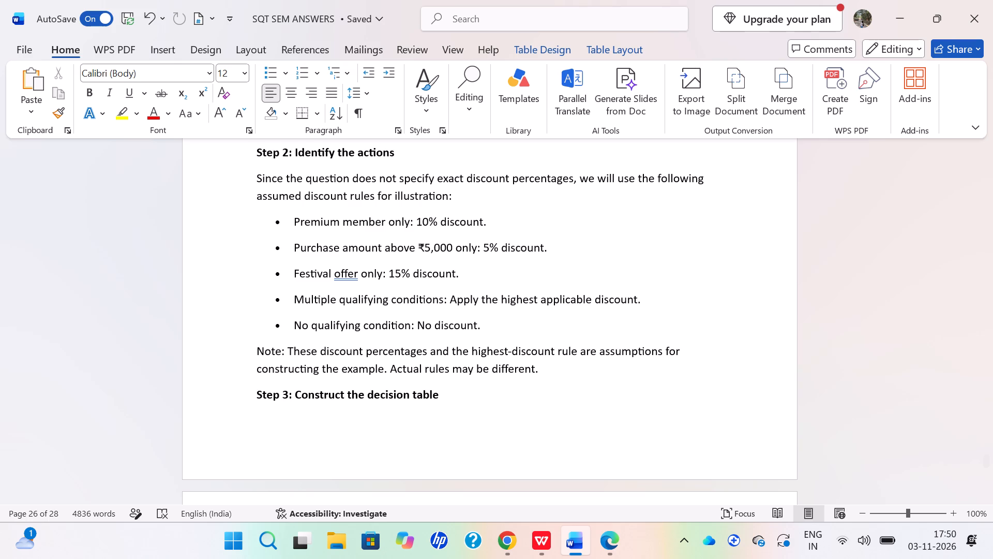
{"action": "scroll", "coordinate": [573, 324], "scroll_direction": "down", "scroll_amount": 2}
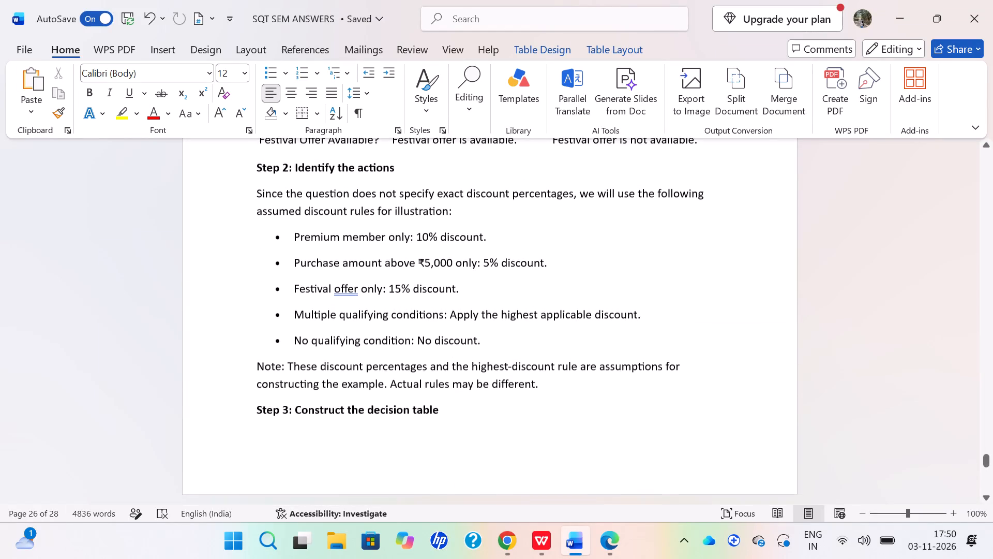
{"action": "scroll", "coordinate": [573, 324], "scroll_direction": "down", "scroll_amount": 1}
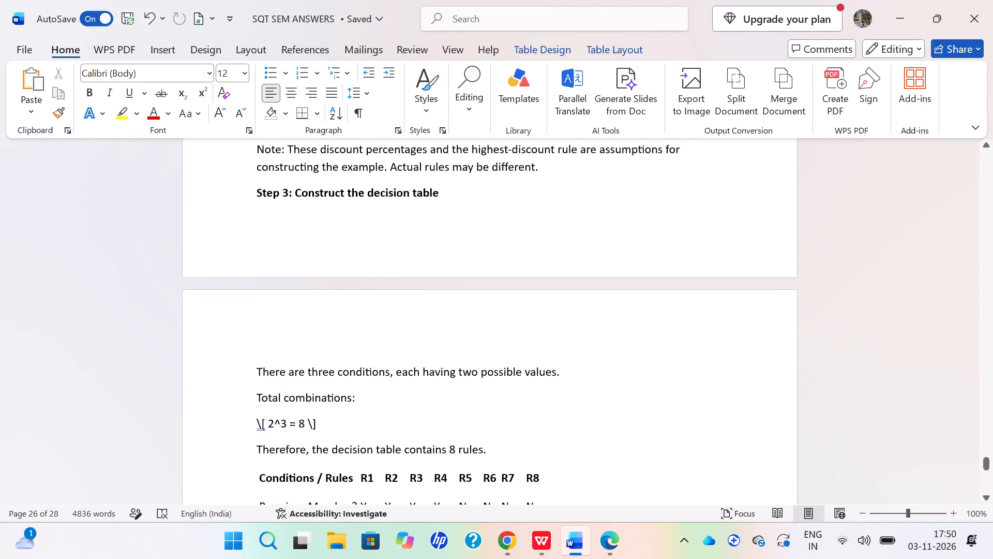
{"action": "scroll", "coordinate": [573, 324], "scroll_direction": "down", "scroll_amount": 2}
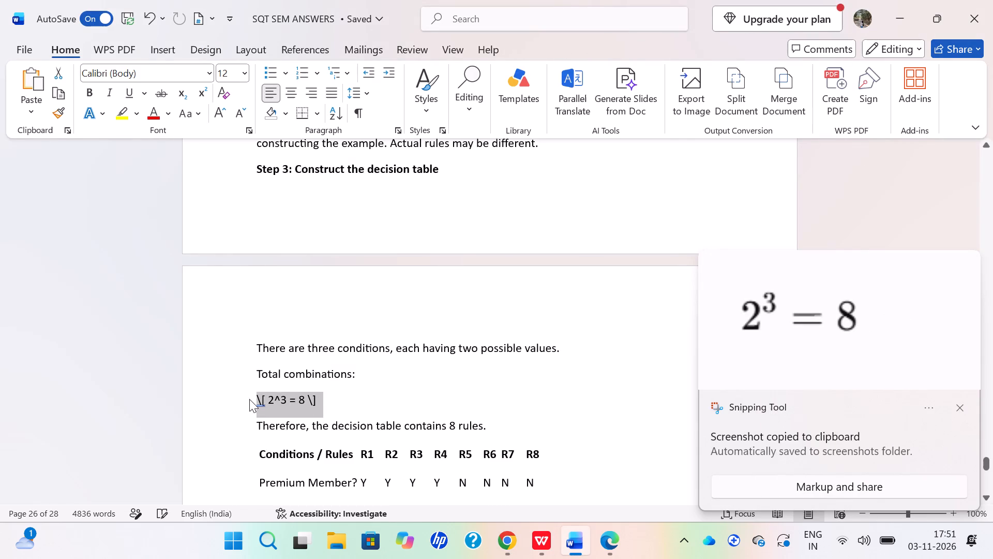
{"action": "key", "text": "ctrl+v"}
{"action": "key", "text": "Return"}
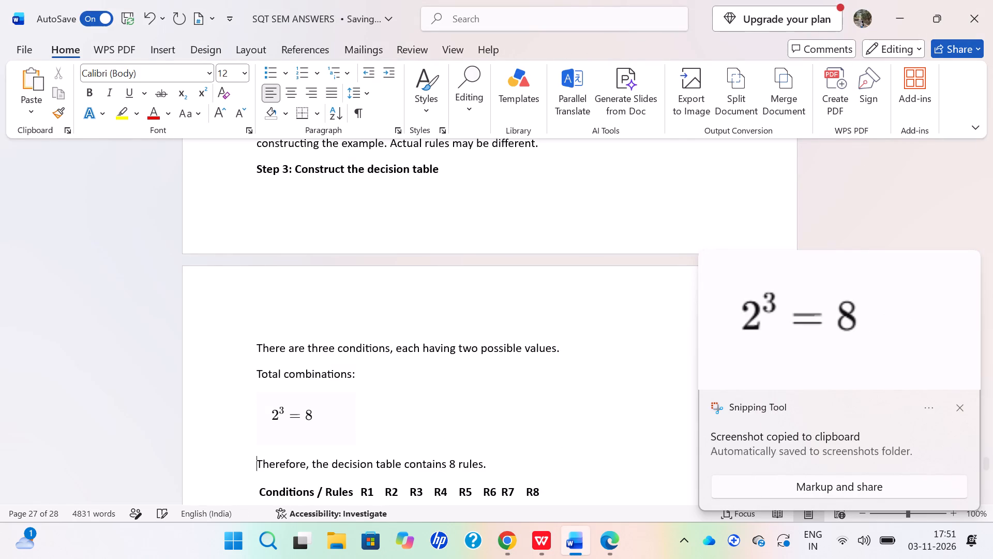
Review the question 21 answer from the UNIT 03 heading through the comparison table and Steps 1 and 2 to the Step 3 heading.
{"action": "scroll", "coordinate": [422, 404], "scroll_direction": "down", "scroll_amount": 1}
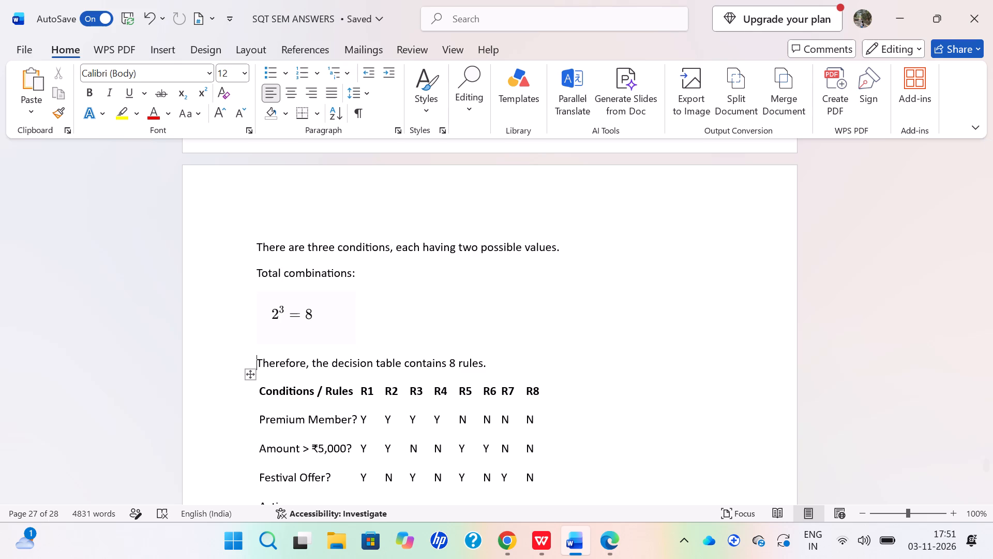
{"action": "scroll", "coordinate": [422, 404], "scroll_direction": "up", "scroll_amount": 1}
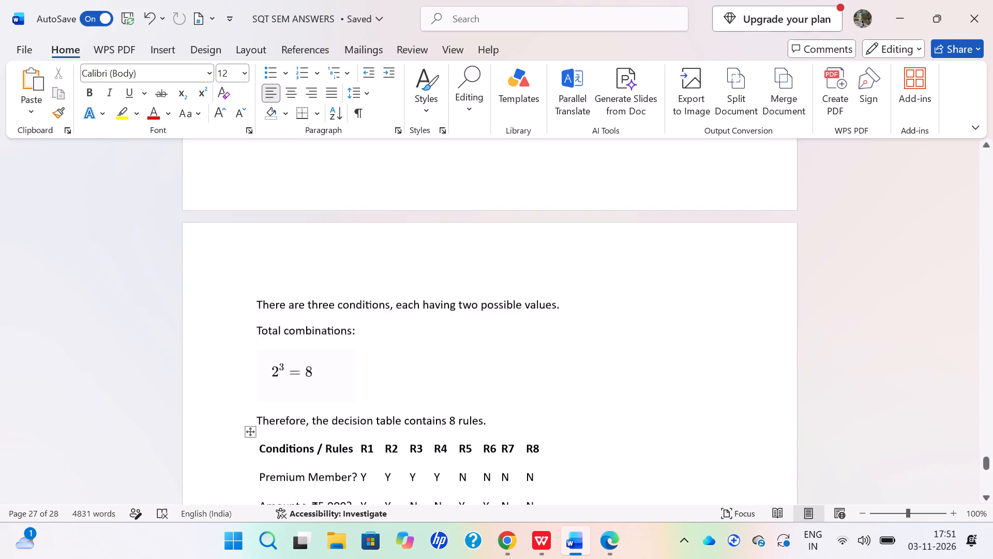
{"action": "scroll", "coordinate": [422, 404], "scroll_direction": "up", "scroll_amount": 3}
{"action": "scroll", "coordinate": [429, 453], "scroll_direction": "up", "scroll_amount": 1}
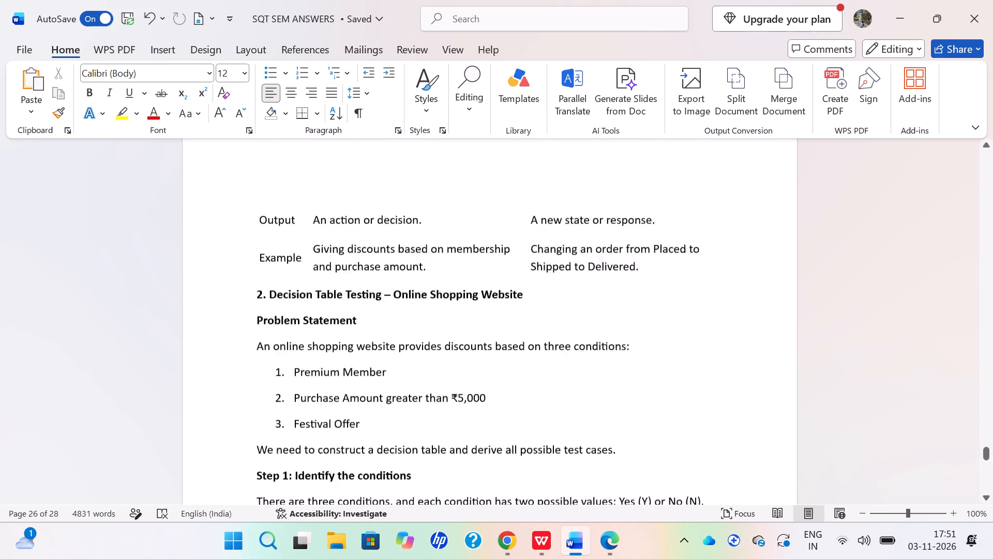
{"action": "scroll", "coordinate": [429, 453], "scroll_direction": "up", "scroll_amount": 1}
{"action": "scroll", "coordinate": [429, 453], "scroll_direction": "down", "scroll_amount": 2}
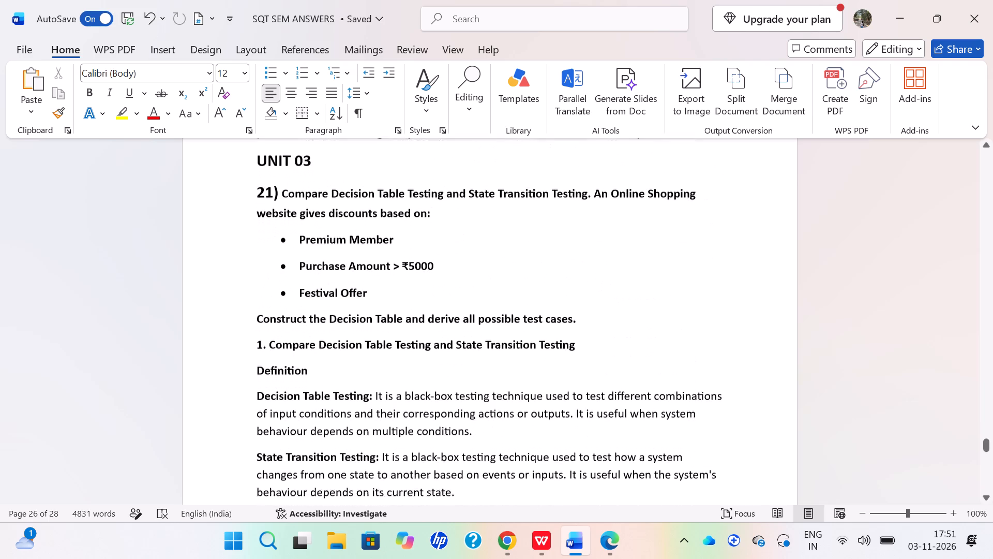
{"action": "scroll", "coordinate": [429, 453], "scroll_direction": "down", "scroll_amount": 1}
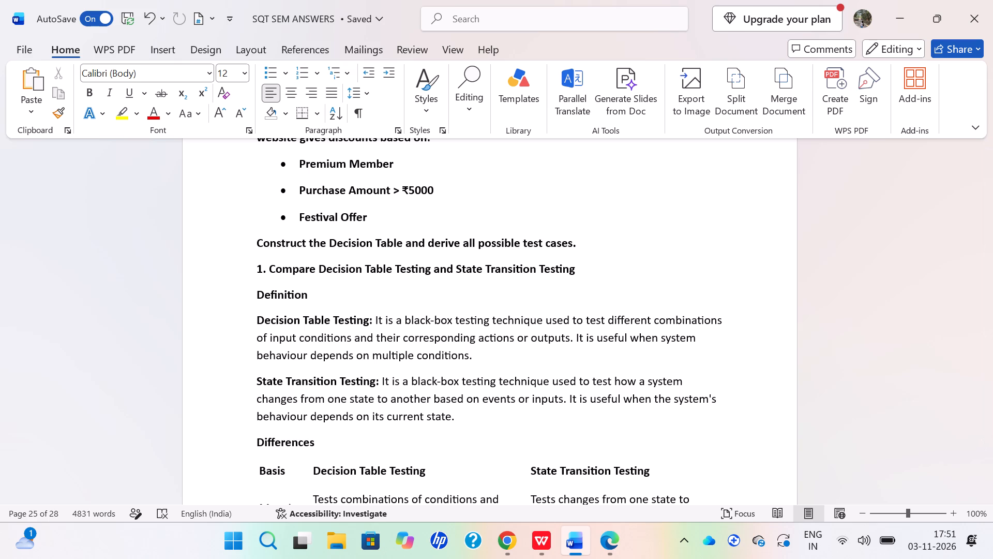
{"action": "scroll", "coordinate": [429, 453], "scroll_direction": "down", "scroll_amount": 4}
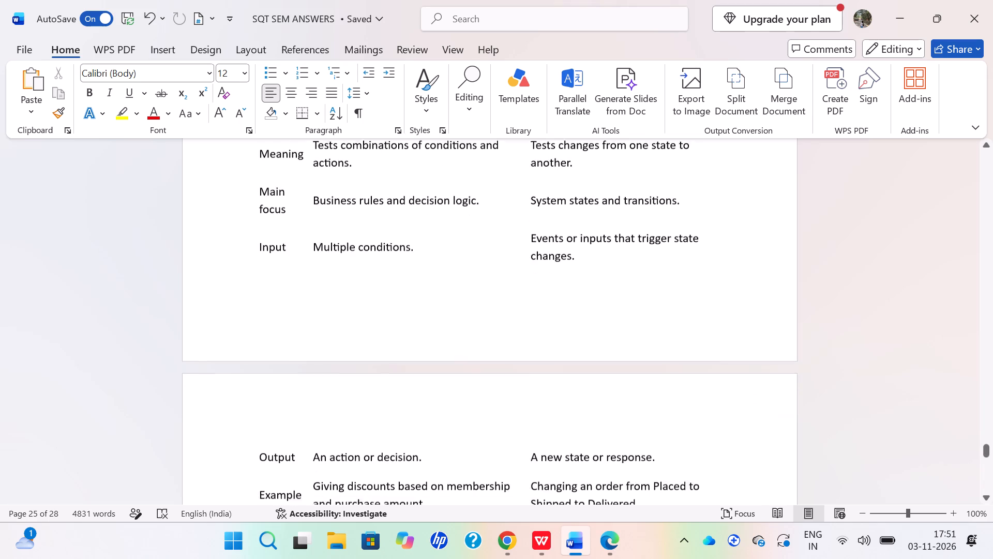
{"action": "scroll", "coordinate": [429, 453], "scroll_direction": "down", "scroll_amount": 1}
{"action": "scroll", "coordinate": [429, 453], "scroll_direction": "up", "scroll_amount": 4}
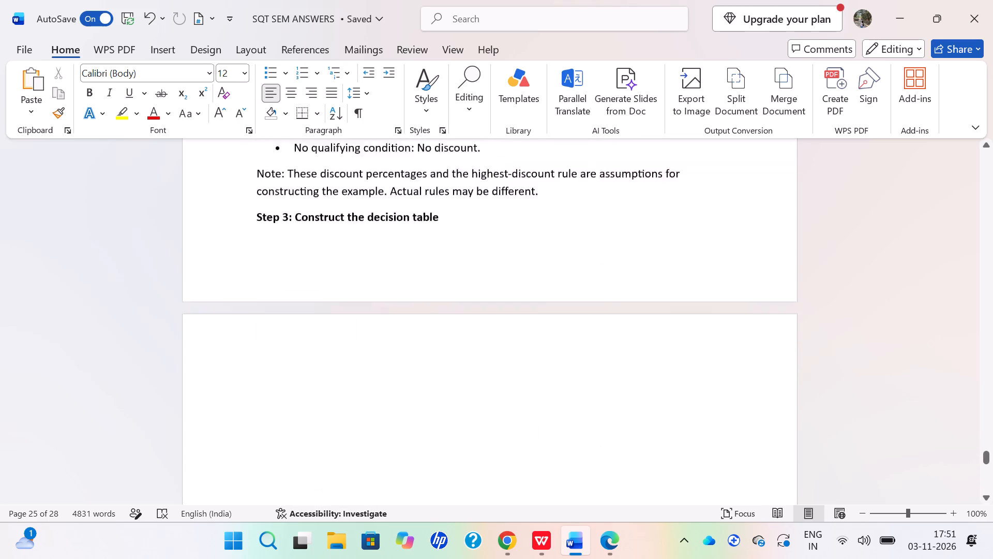
{"action": "scroll", "coordinate": [429, 453], "scroll_direction": "up", "scroll_amount": 2}
{"action": "scroll", "coordinate": [429, 453], "scroll_direction": "down", "scroll_amount": 1}
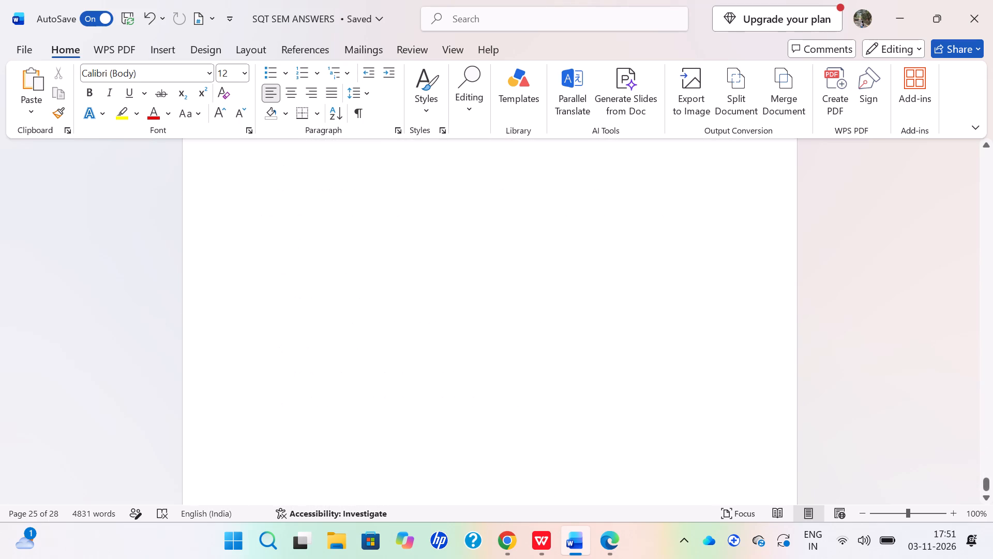
{"action": "scroll", "coordinate": [429, 453], "scroll_direction": "up", "scroll_amount": 9}
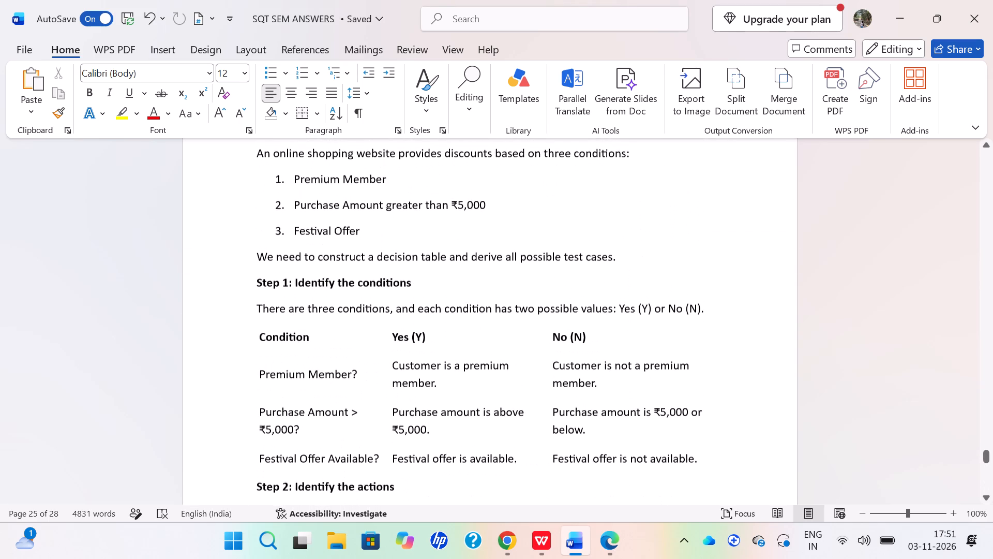
{"action": "scroll", "coordinate": [429, 453], "scroll_direction": "up", "scroll_amount": 2}
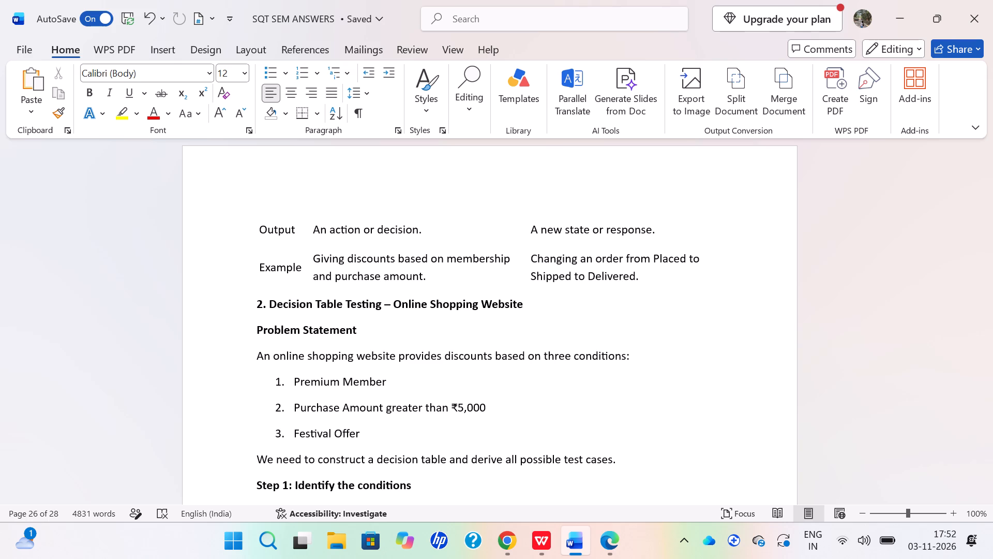
{"action": "scroll", "coordinate": [429, 453], "scroll_direction": "down", "scroll_amount": 2}
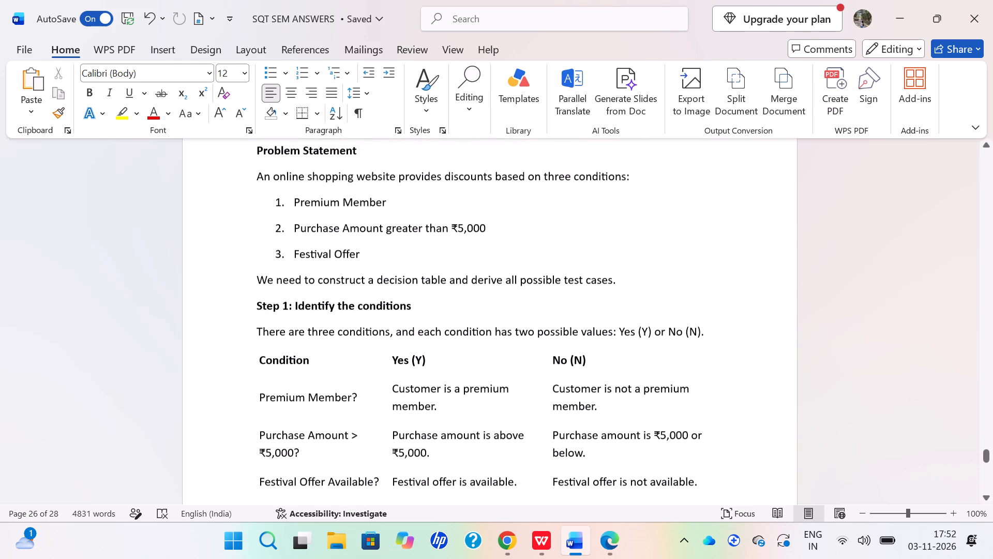
{"action": "scroll", "coordinate": [429, 453], "scroll_direction": "down", "scroll_amount": 2}
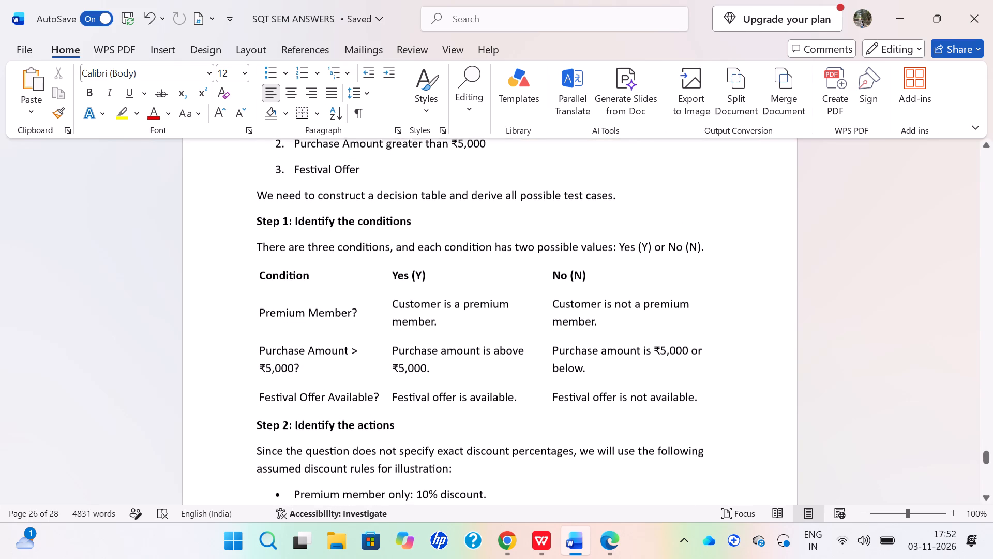
{"action": "scroll", "coordinate": [429, 451], "scroll_direction": "down", "scroll_amount": 3}
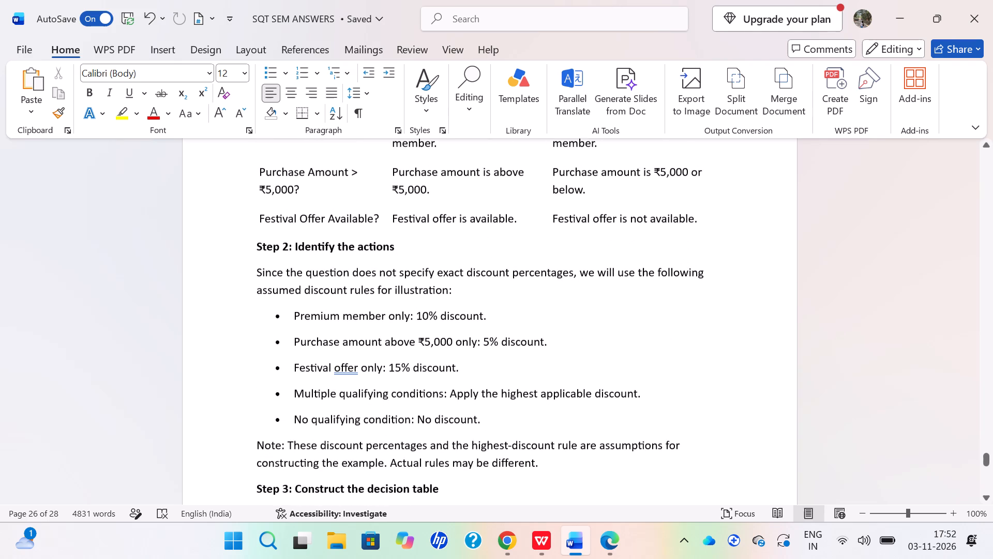
{"action": "scroll", "coordinate": [429, 451], "scroll_direction": "down", "scroll_amount": 1}
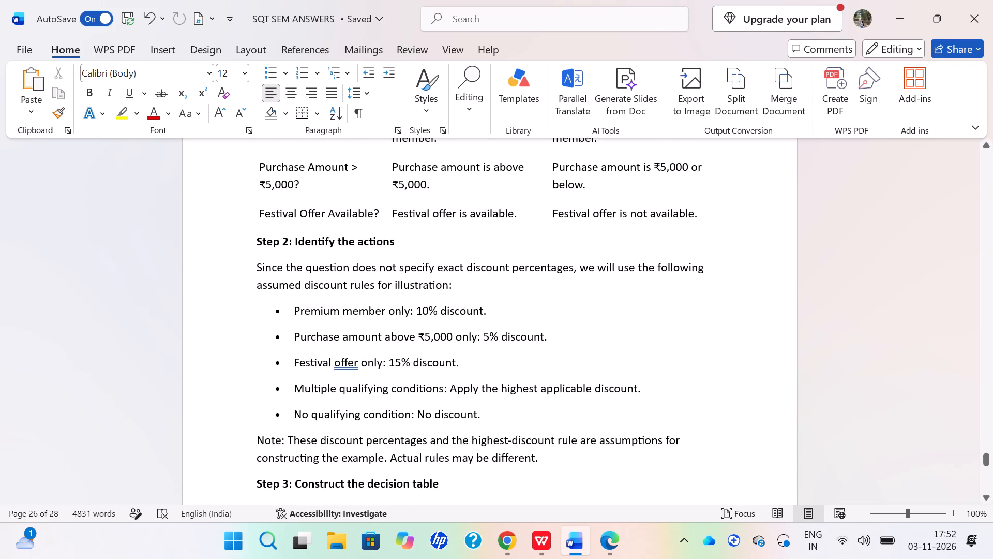
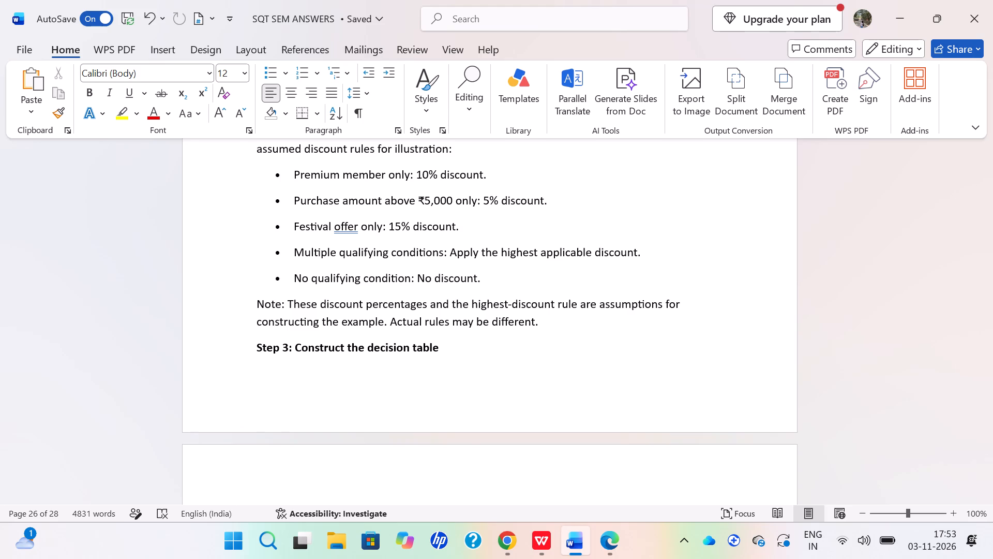
{"action": "scroll", "coordinate": [429, 451], "scroll_direction": "up", "scroll_amount": 1}
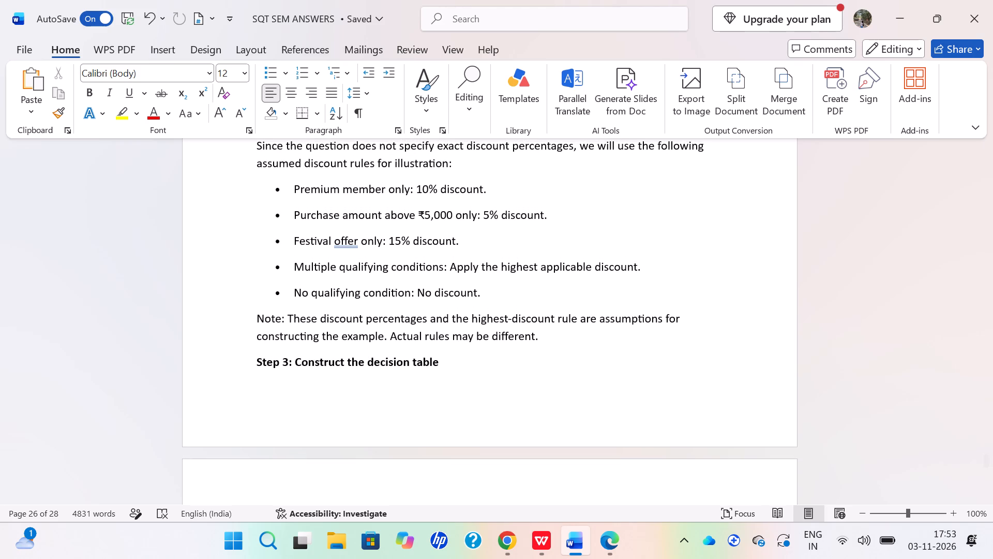
{"action": "scroll", "coordinate": [429, 451], "scroll_direction": "down", "scroll_amount": 1}
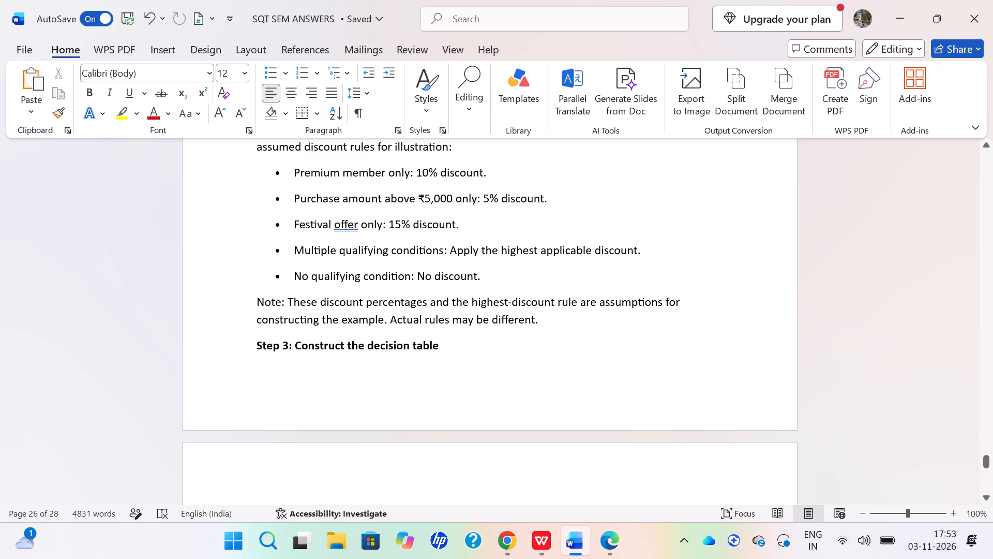
{"action": "scroll", "coordinate": [420, 365], "scroll_direction": "down", "scroll_amount": 1}
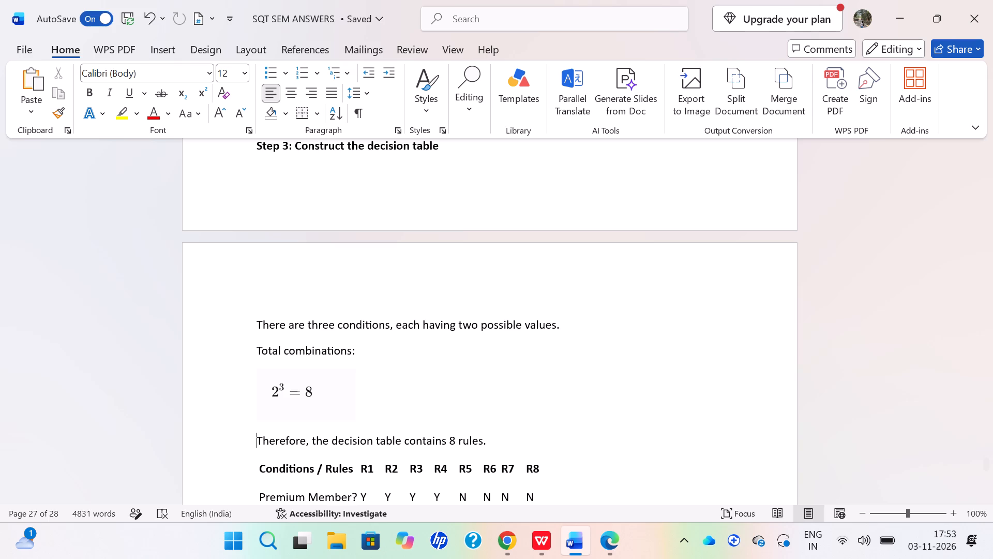
{"action": "scroll", "coordinate": [420, 365], "scroll_direction": "down", "scroll_amount": 1}
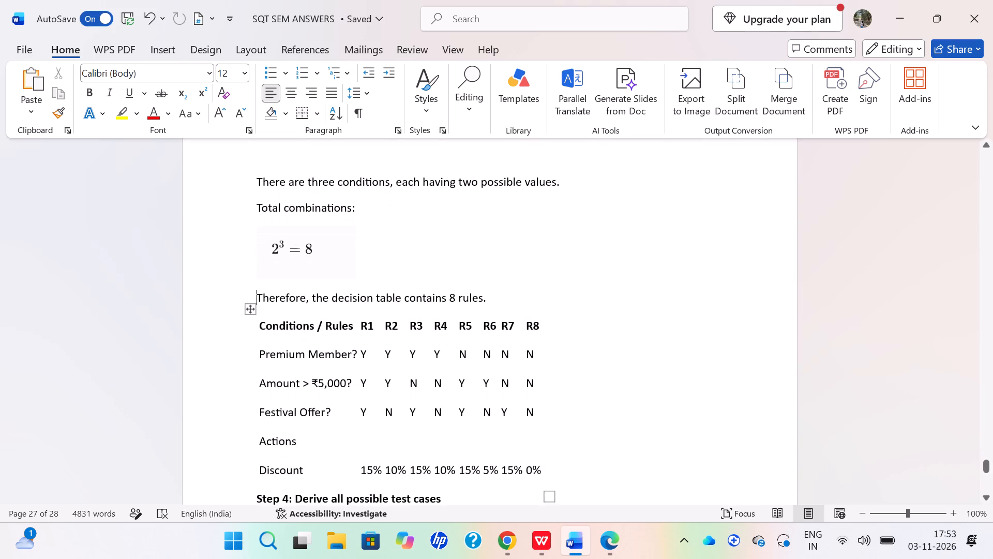
{"action": "scroll", "coordinate": [420, 365], "scroll_direction": "down", "scroll_amount": 1}
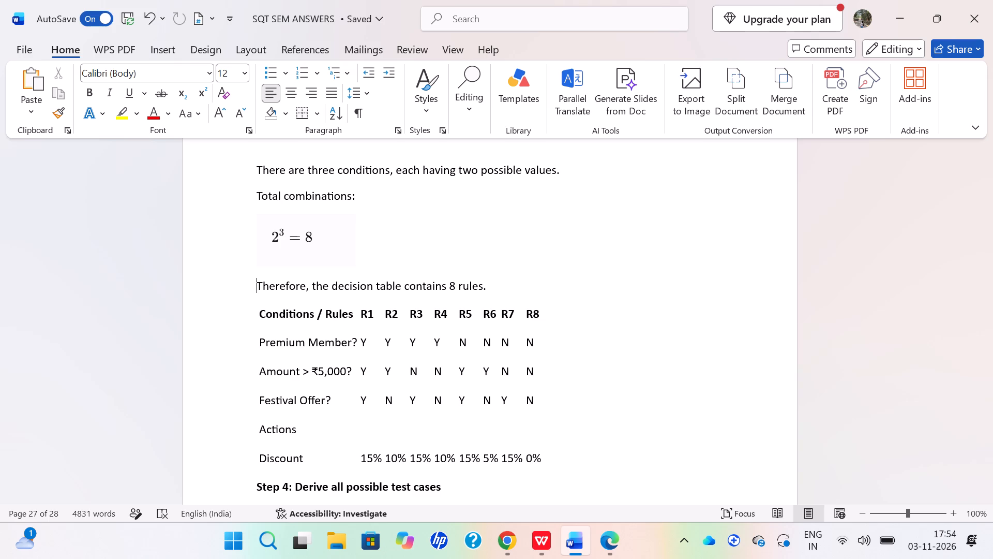
{"action": "scroll", "coordinate": [543, 403], "scroll_direction": "down", "scroll_amount": 1}
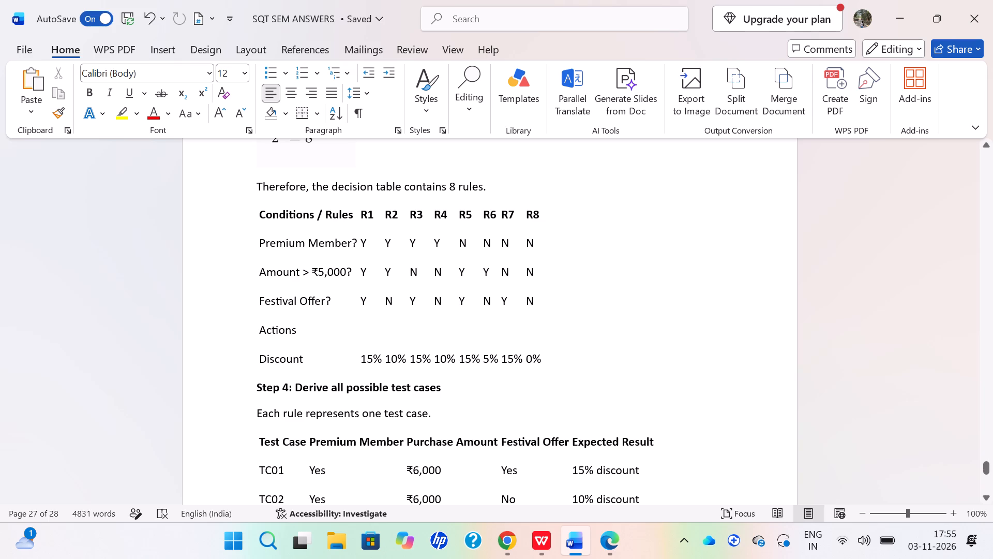
{"action": "scroll", "coordinate": [543, 403], "scroll_direction": "down", "scroll_amount": 1}
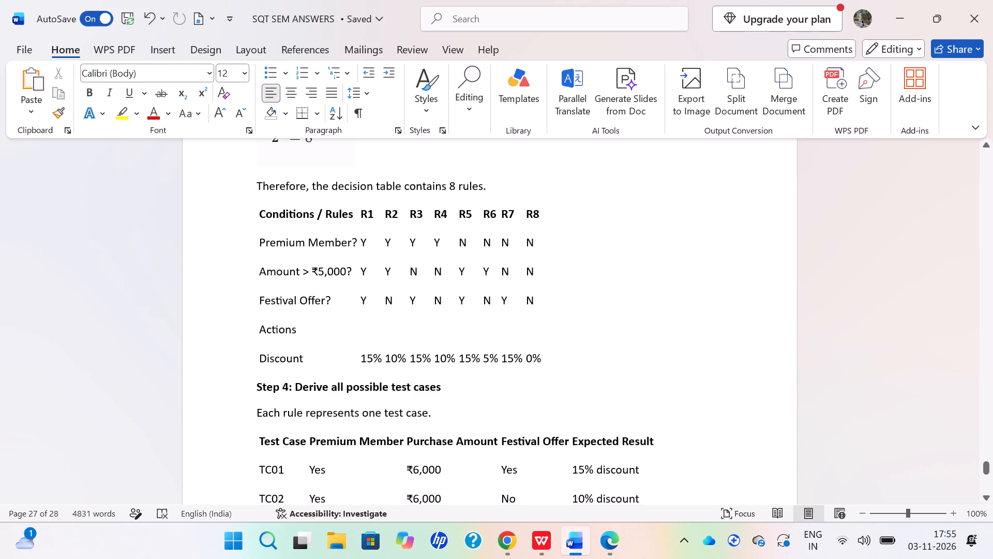
{"action": "scroll", "coordinate": [543, 403], "scroll_direction": "down", "scroll_amount": 1}
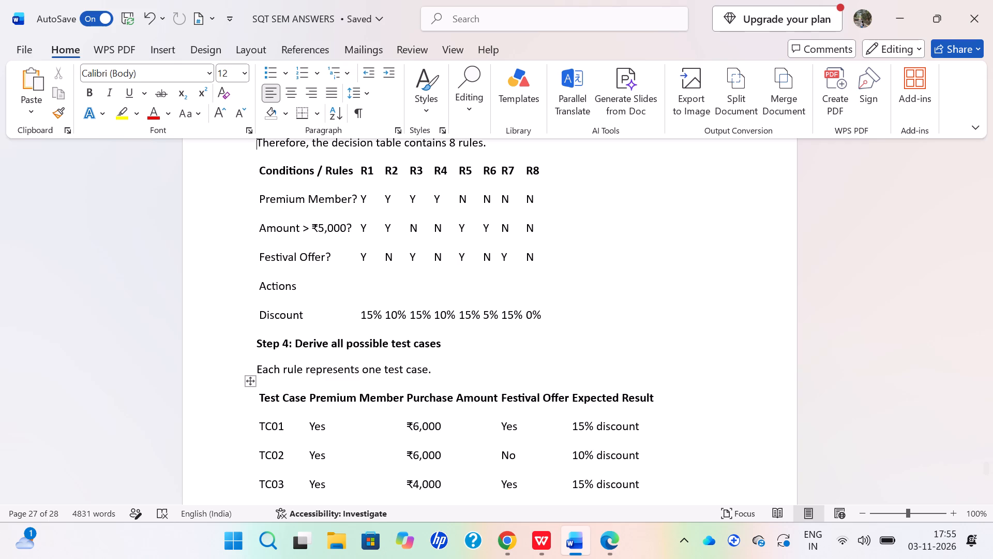
{"action": "scroll", "coordinate": [543, 403], "scroll_direction": "down", "scroll_amount": 1}
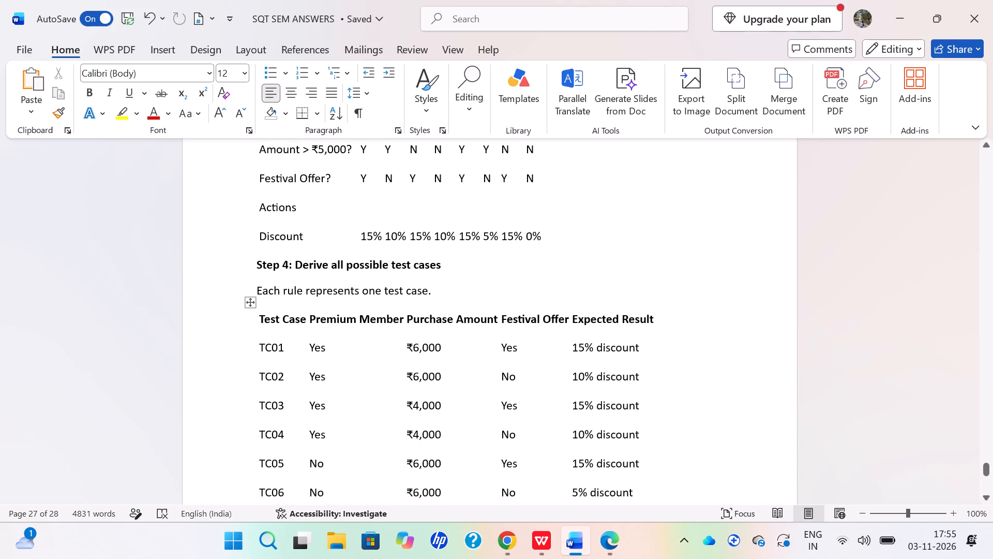
{"action": "scroll", "coordinate": [543, 403], "scroll_direction": "down", "scroll_amount": 2}
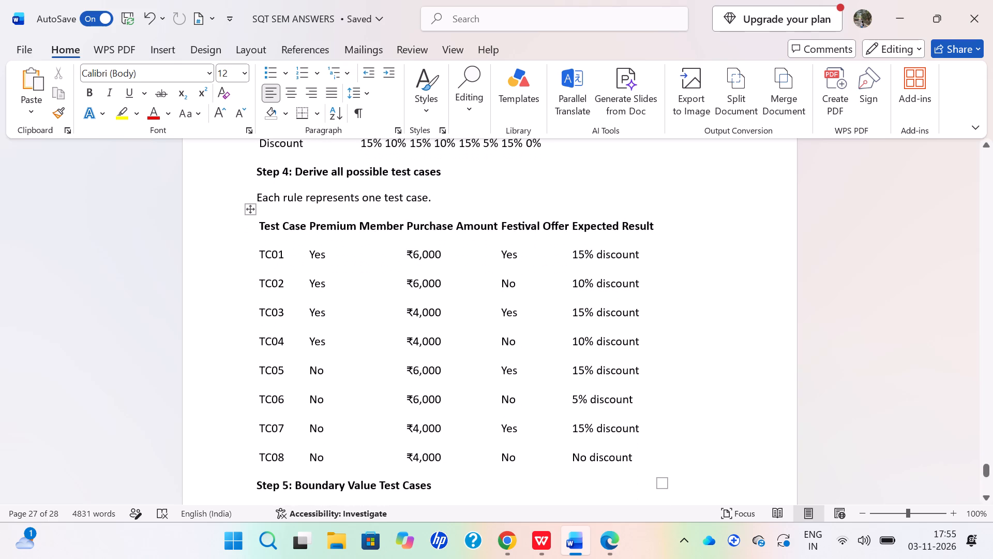
{"action": "scroll", "coordinate": [543, 403], "scroll_direction": "down", "scroll_amount": 2}
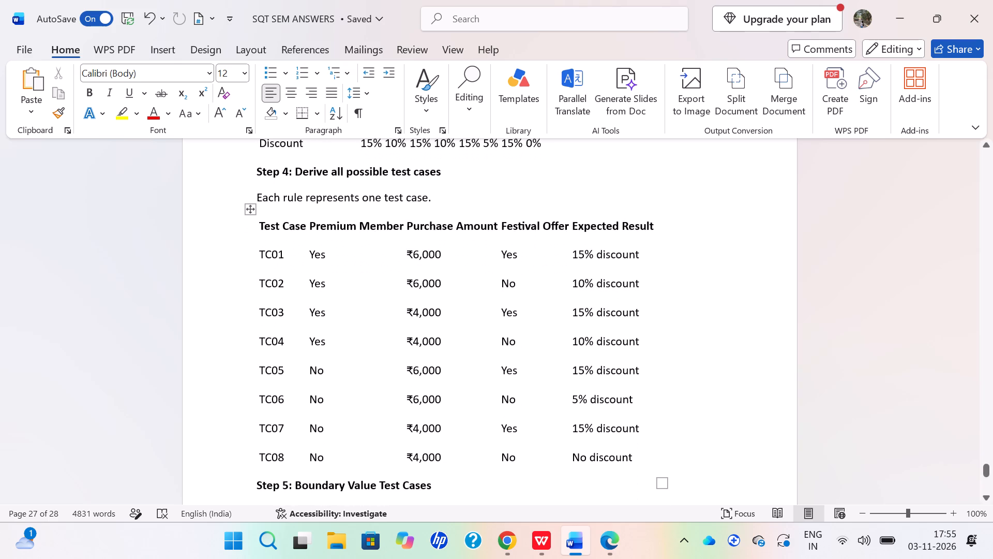
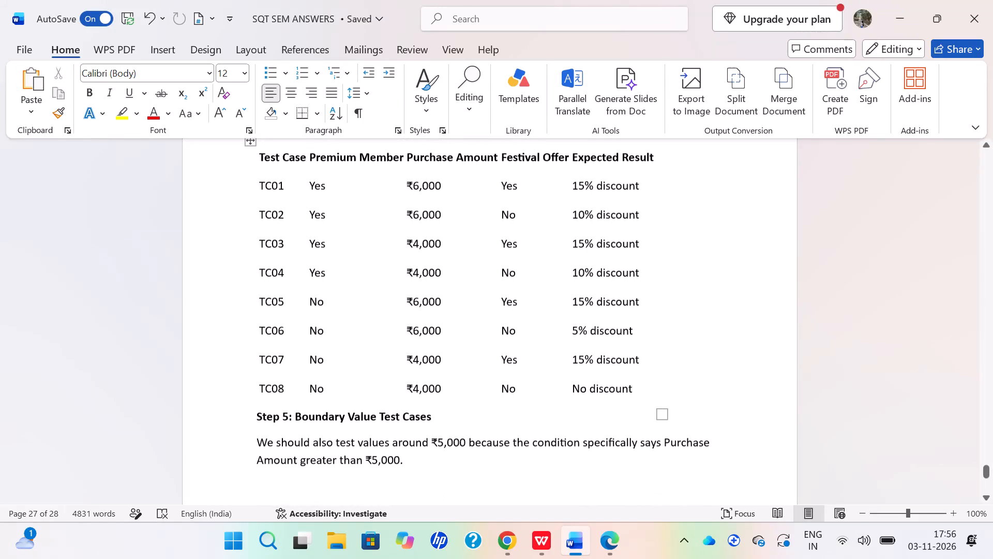
Review the Step 5 boundary value explanation and its test case table, TC09 to TC11, in question 21's answer.
{"action": "scroll", "coordinate": [543, 403], "scroll_direction": "down", "scroll_amount": 1}
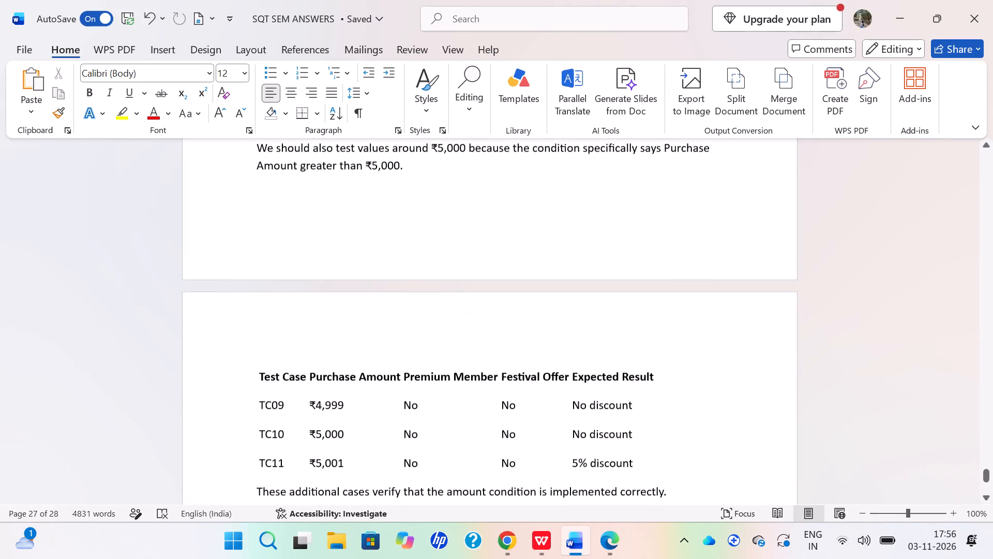
{"action": "scroll", "coordinate": [543, 403], "scroll_direction": "down", "scroll_amount": 1}
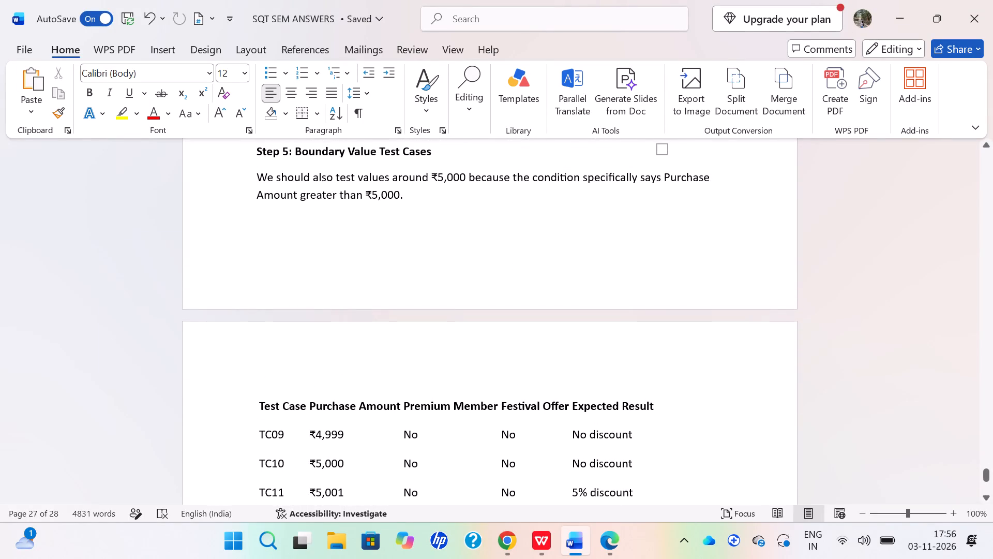
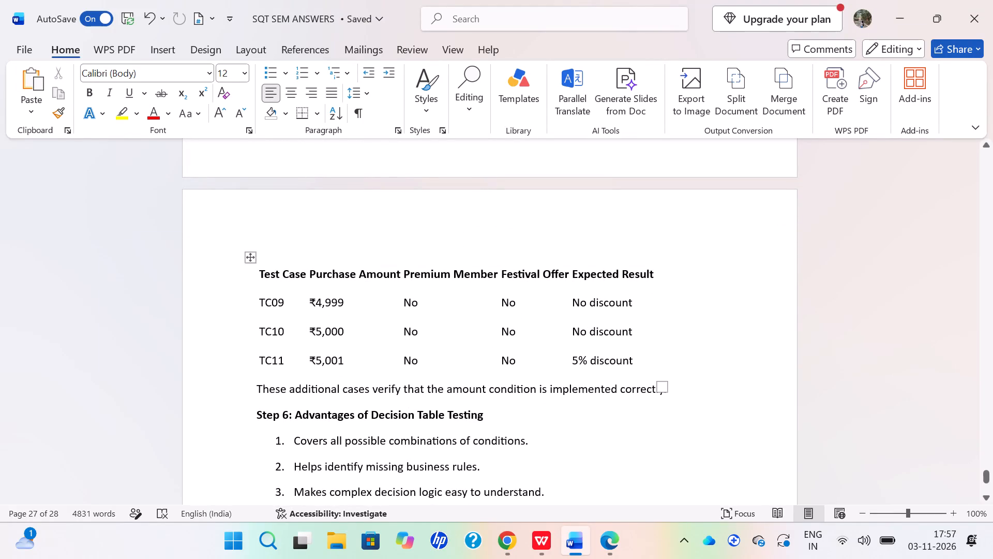
Check the end of question 21's answer, Step 6 advantages, and recheck its opening problem statement, definitions and Differences table.
{"action": "scroll", "coordinate": [545, 352], "scroll_direction": "down", "scroll_amount": 2}
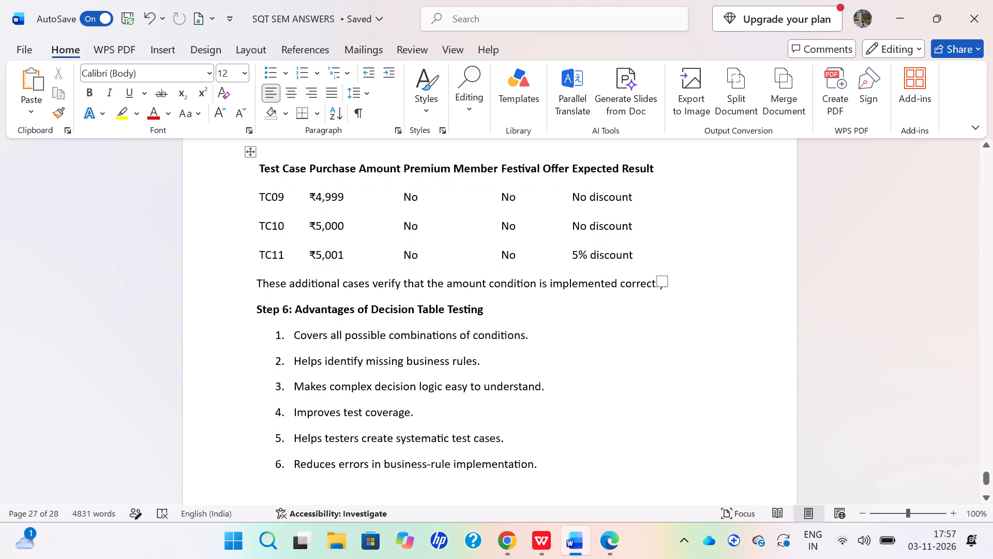
{"action": "scroll", "coordinate": [545, 352], "scroll_direction": "down", "scroll_amount": 2}
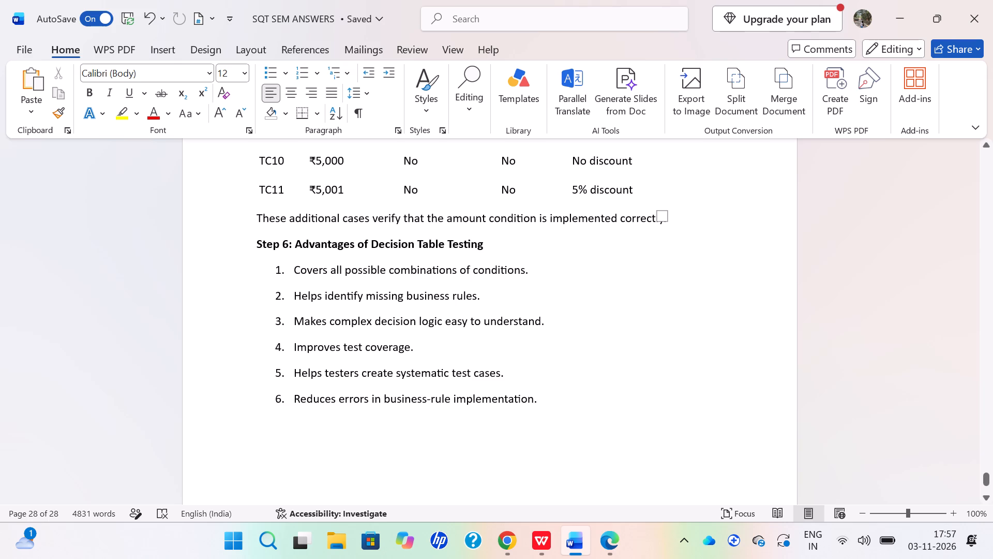
{"action": "scroll", "coordinate": [453, 323], "scroll_direction": "up", "scroll_amount": 2}
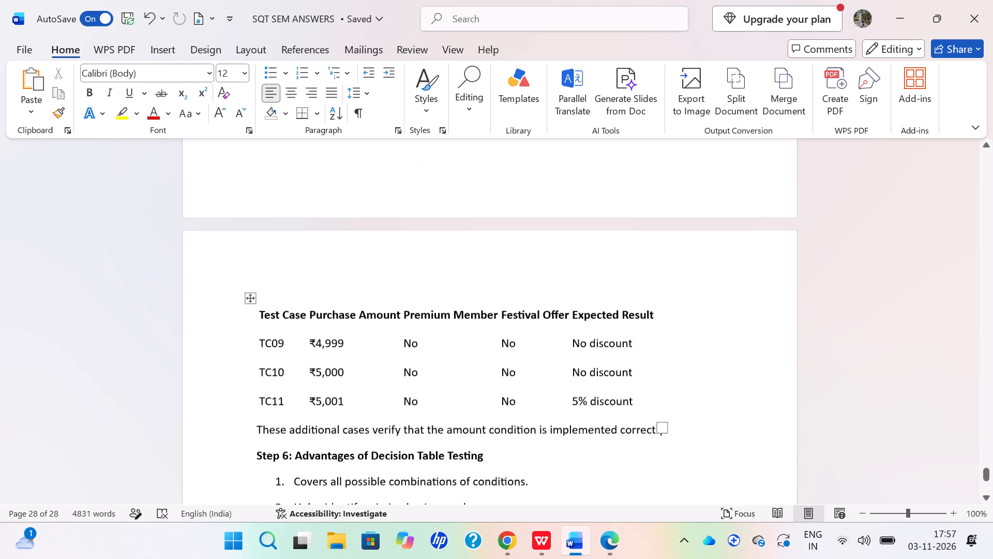
{"action": "scroll", "coordinate": [453, 323], "scroll_direction": "up", "scroll_amount": 6}
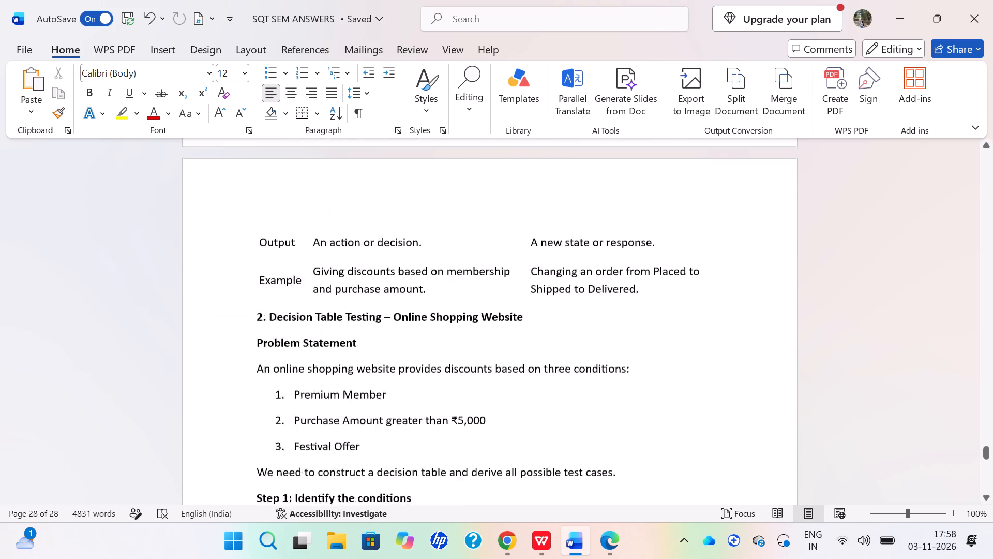
{"action": "scroll", "coordinate": [453, 323], "scroll_direction": "up", "scroll_amount": 2}
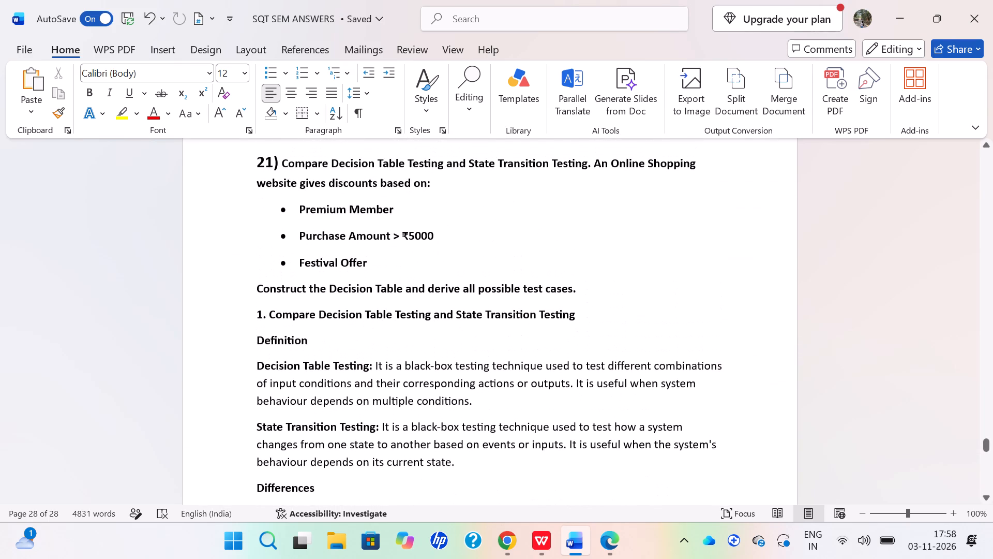
{"action": "scroll", "coordinate": [453, 323], "scroll_direction": "down", "scroll_amount": 3}
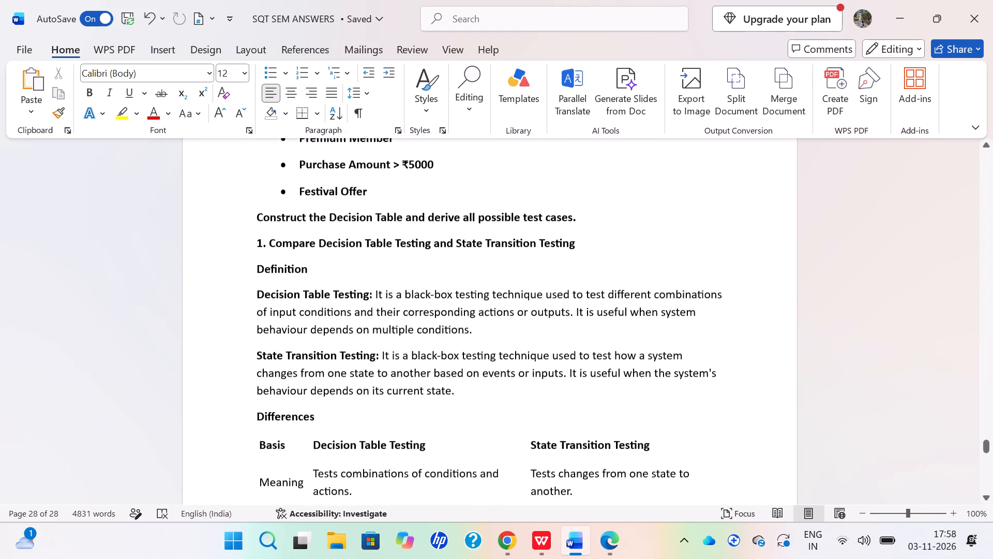
{"action": "scroll", "coordinate": [453, 323], "scroll_direction": "down", "scroll_amount": 1}
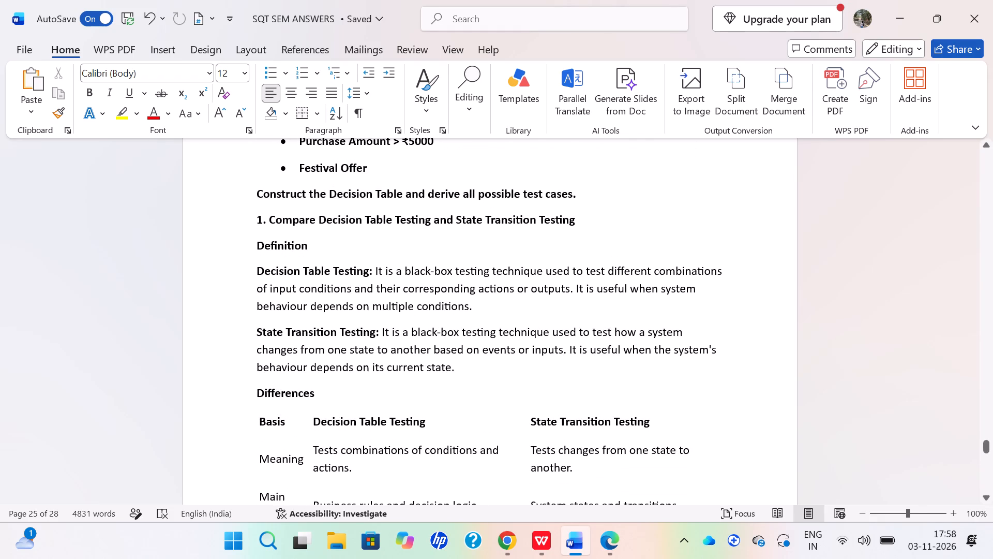
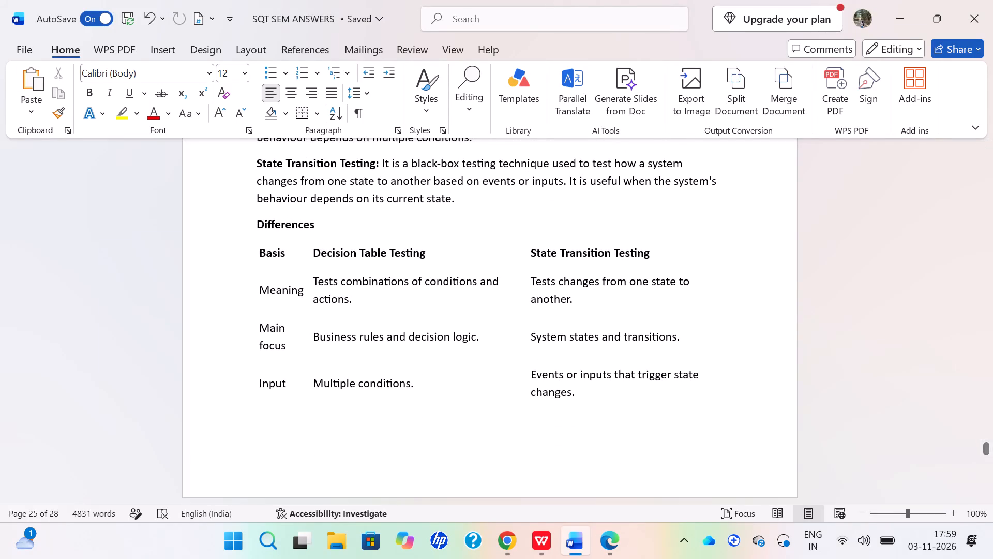
Review question 21's answer from the rest of the Differences table through the online shopping problem statement, Step 1 conditions and Step 2 actions.
{"action": "scroll", "coordinate": [453, 323], "scroll_direction": "down", "scroll_amount": 1}
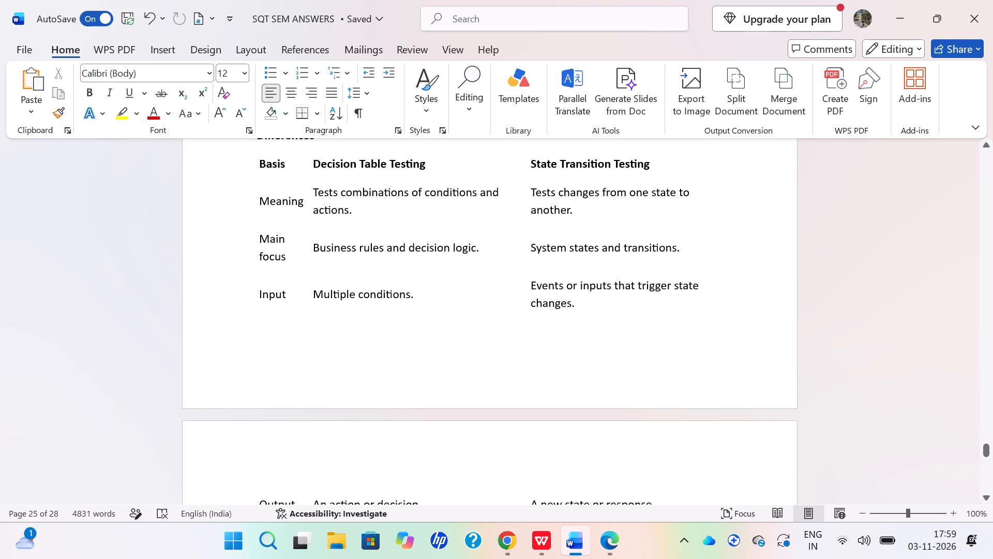
{"action": "scroll", "coordinate": [452, 320], "scroll_direction": "down", "scroll_amount": 1}
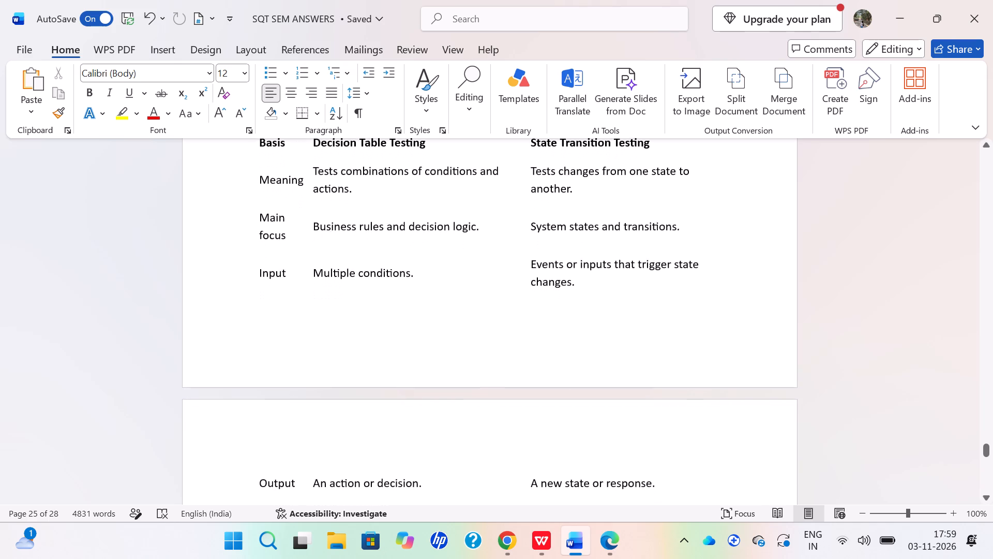
{"action": "scroll", "coordinate": [452, 320], "scroll_direction": "down", "scroll_amount": 1}
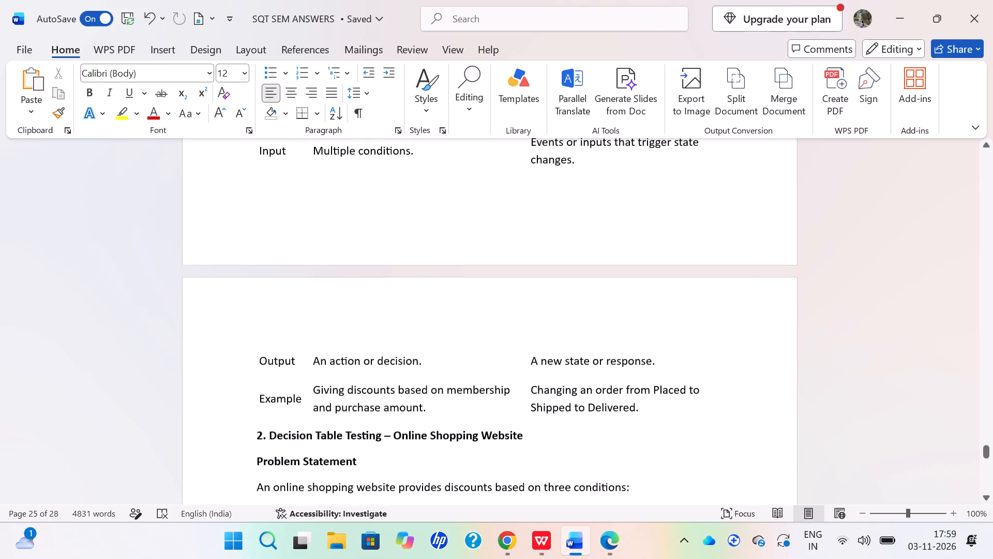
{"action": "scroll", "coordinate": [452, 320], "scroll_direction": "down", "scroll_amount": 3}
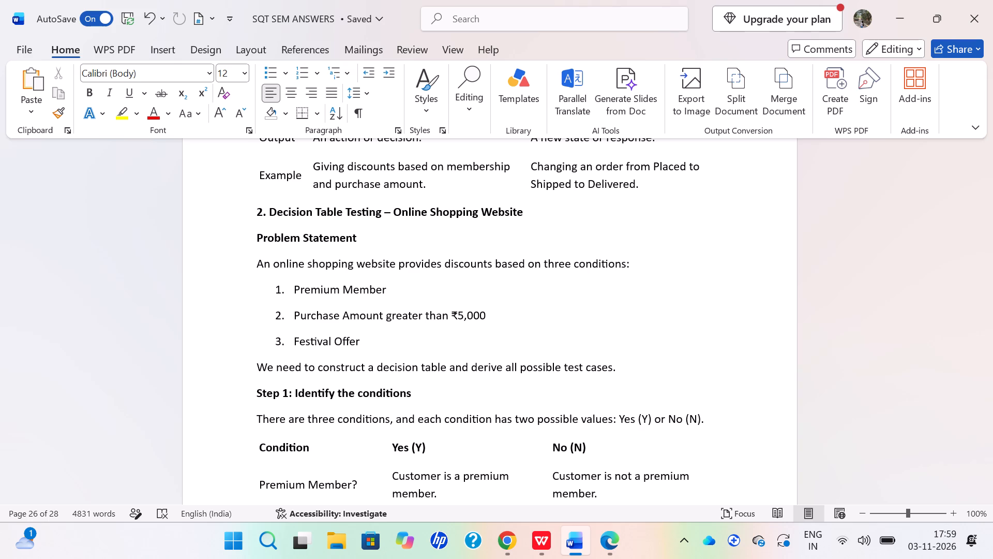
{"action": "scroll", "coordinate": [420, 308], "scroll_direction": "down", "scroll_amount": 3}
{"action": "scroll", "coordinate": [420, 308], "scroll_direction": "up", "scroll_amount": 1}
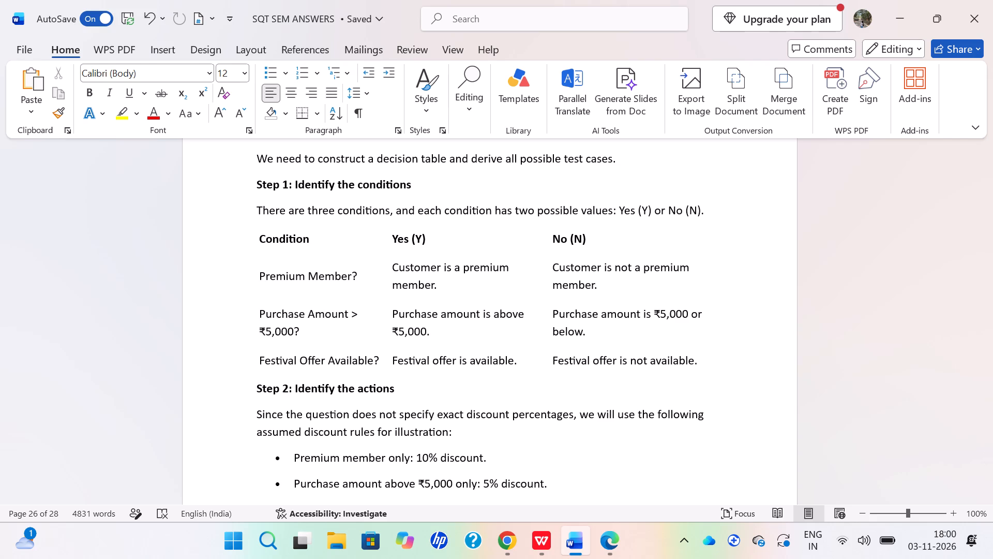
{"action": "scroll", "coordinate": [420, 308], "scroll_direction": "down", "scroll_amount": 1}
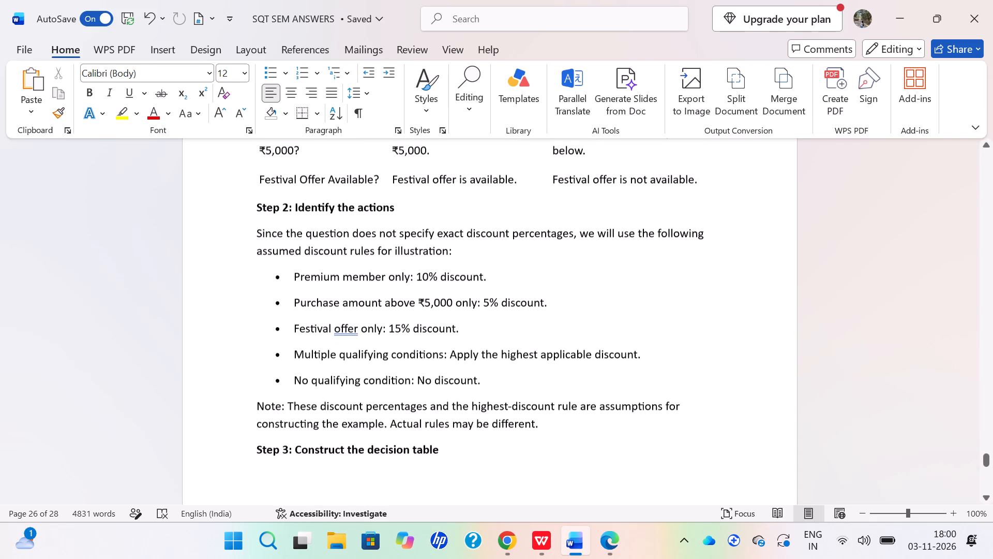
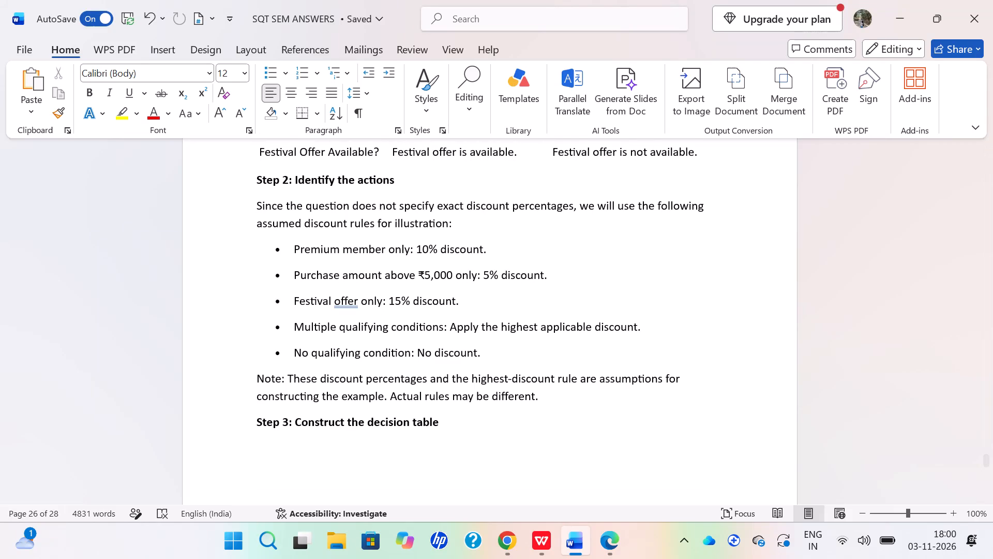
Reread question 21's answer from the Differences table through the online shopping problem statement, Step 1 conditions and Step 2 actions.
{"action": "scroll", "coordinate": [420, 308], "scroll_direction": "up", "scroll_amount": 2}
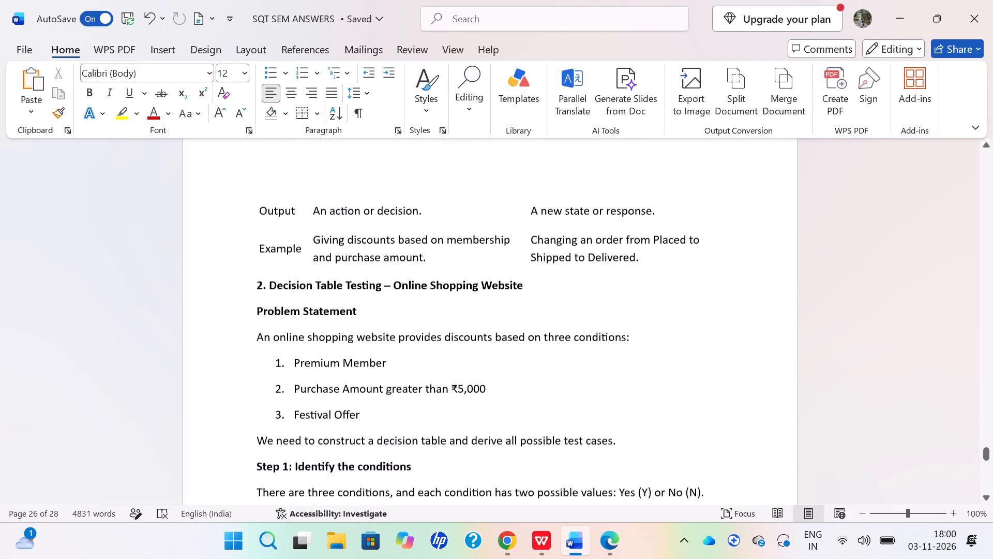
{"action": "scroll", "coordinate": [420, 308], "scroll_direction": "up", "scroll_amount": 2}
{"action": "scroll", "coordinate": [420, 308], "scroll_direction": "down", "scroll_amount": 1}
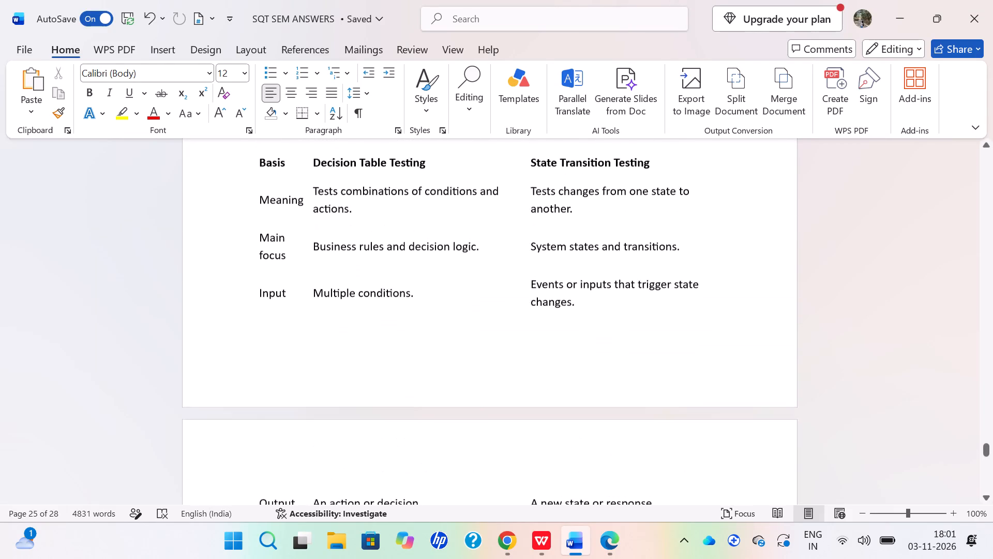
{"action": "scroll", "coordinate": [420, 308], "scroll_direction": "down", "scroll_amount": 1}
{"action": "scroll", "coordinate": [410, 255], "scroll_direction": "down", "scroll_amount": 1}
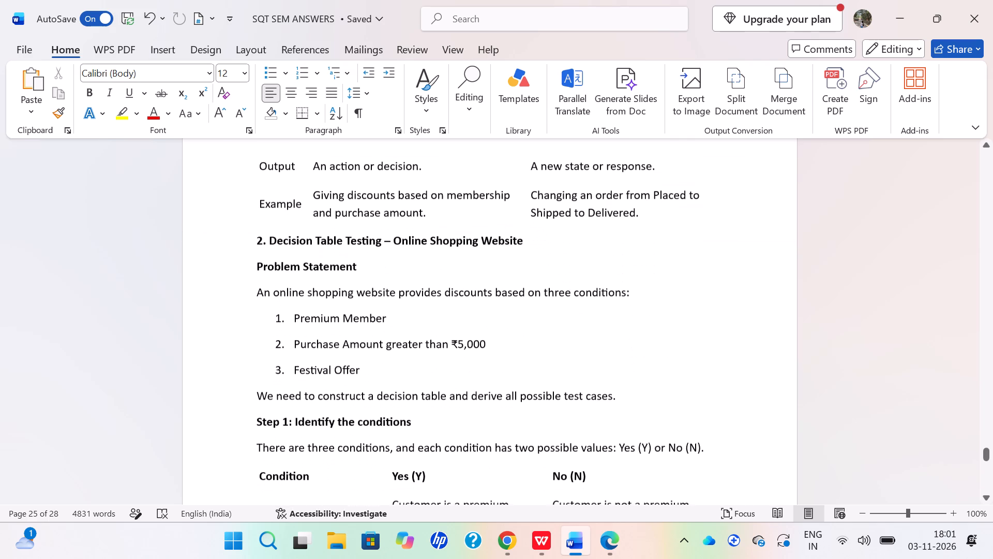
{"action": "scroll", "coordinate": [410, 255], "scroll_direction": "down", "scroll_amount": 2}
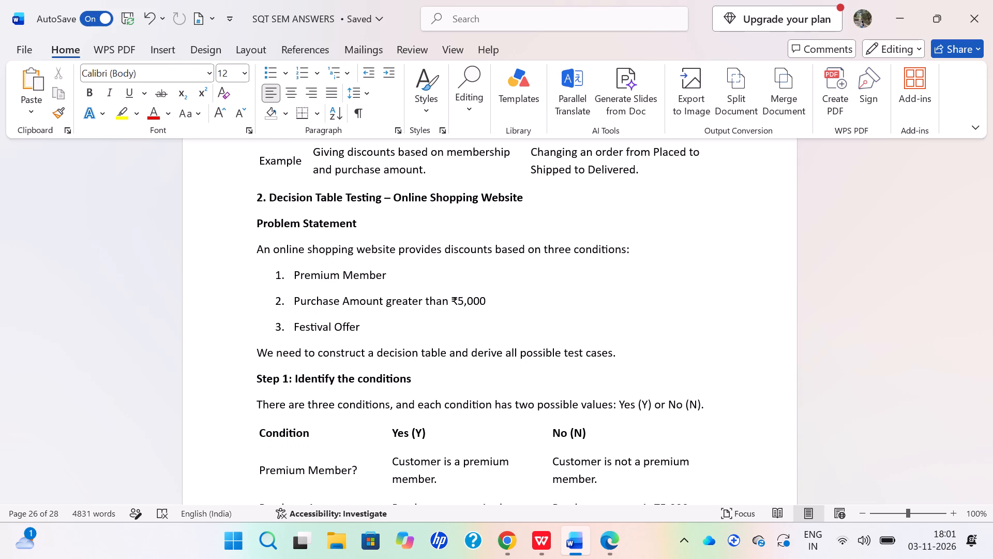
{"action": "scroll", "coordinate": [410, 255], "scroll_direction": "down", "scroll_amount": 1}
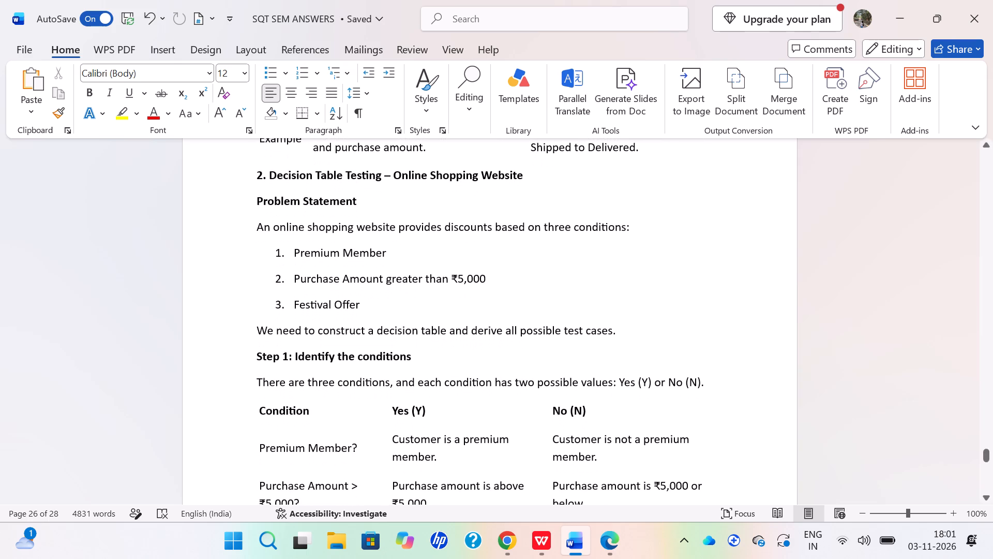
{"action": "scroll", "coordinate": [410, 255], "scroll_direction": "down", "scroll_amount": 1}
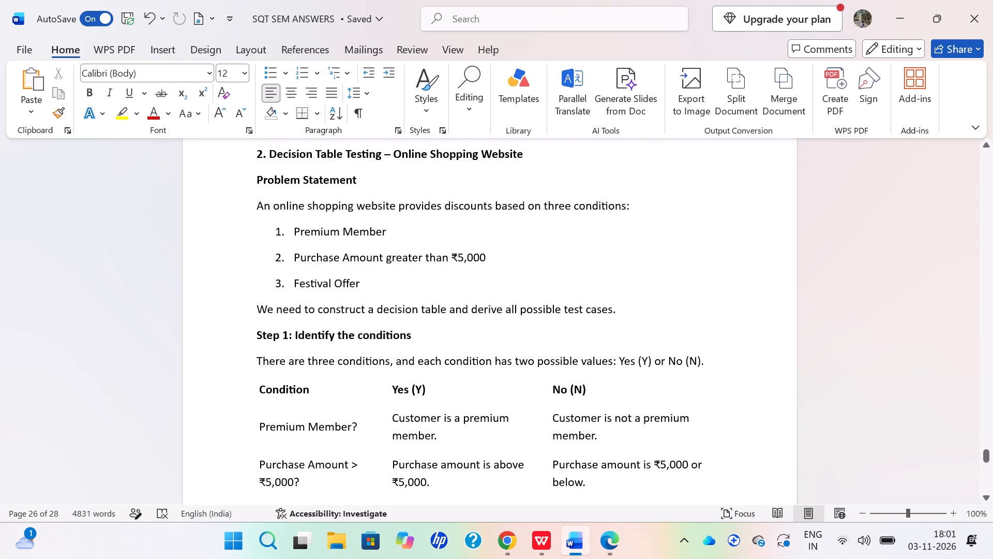
{"action": "scroll", "coordinate": [410, 255], "scroll_direction": "down", "scroll_amount": 2}
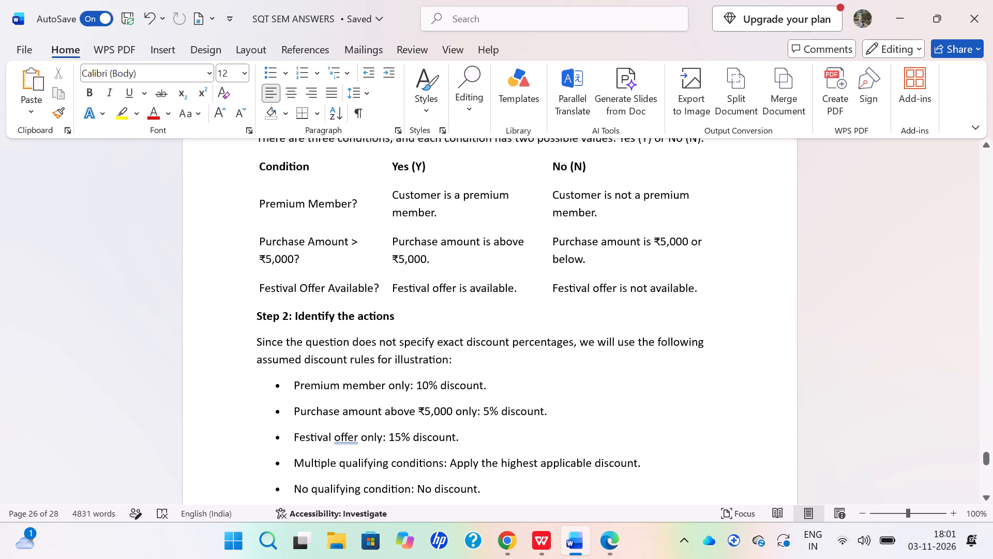
Review the Step 3 decision table with its combinations calculation and the Step 4 test case table in question 21's answer.
{"action": "scroll", "coordinate": [410, 255], "scroll_direction": "down", "scroll_amount": 3}
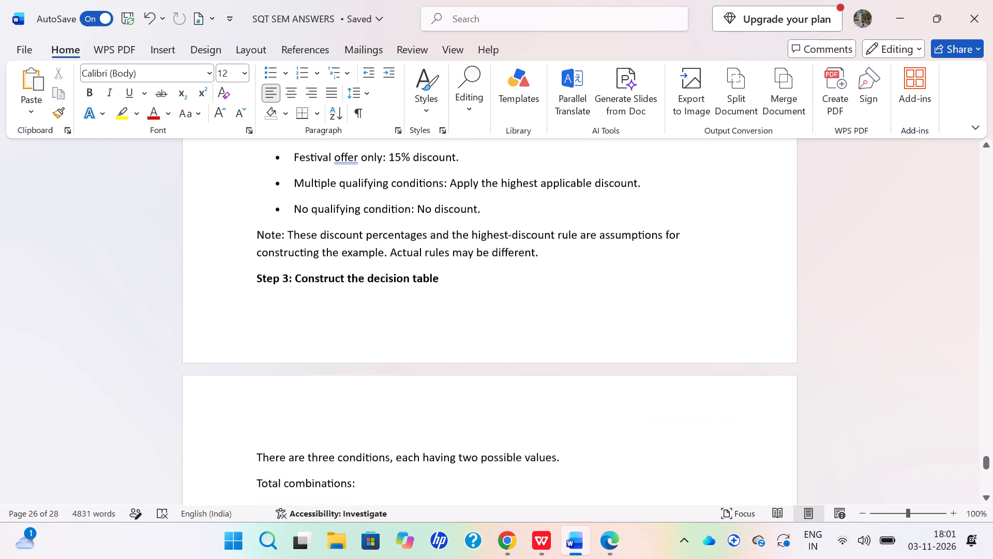
{"action": "scroll", "coordinate": [410, 255], "scroll_direction": "down", "scroll_amount": 2}
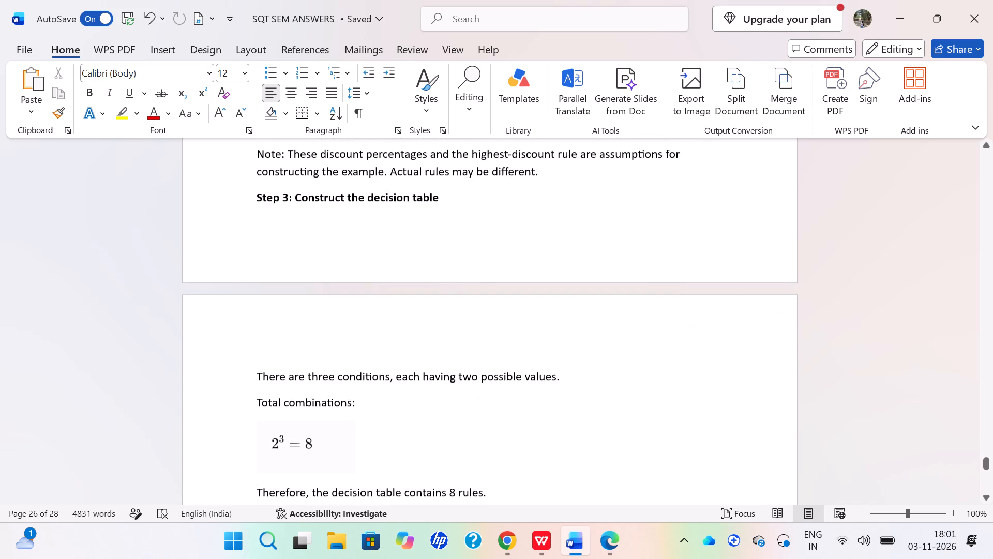
{"action": "scroll", "coordinate": [410, 255], "scroll_direction": "down", "scroll_amount": 2}
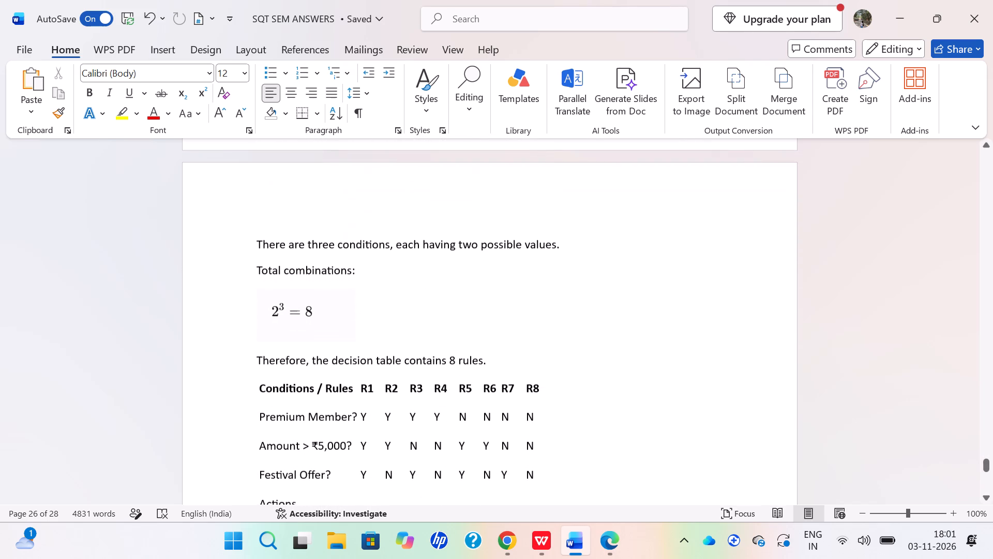
{"action": "scroll", "coordinate": [410, 255], "scroll_direction": "down", "scroll_amount": 1}
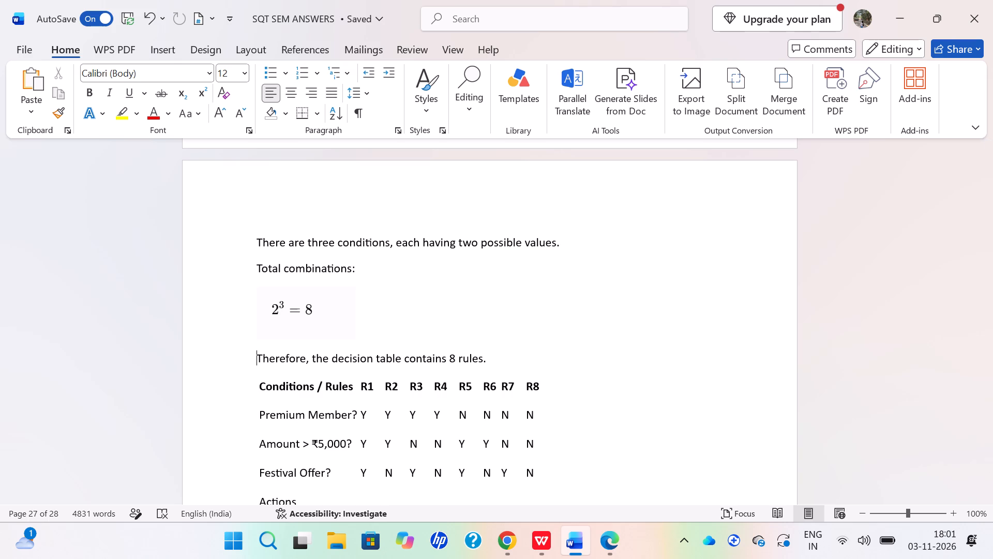
{"action": "scroll", "coordinate": [410, 255], "scroll_direction": "down", "scroll_amount": 2}
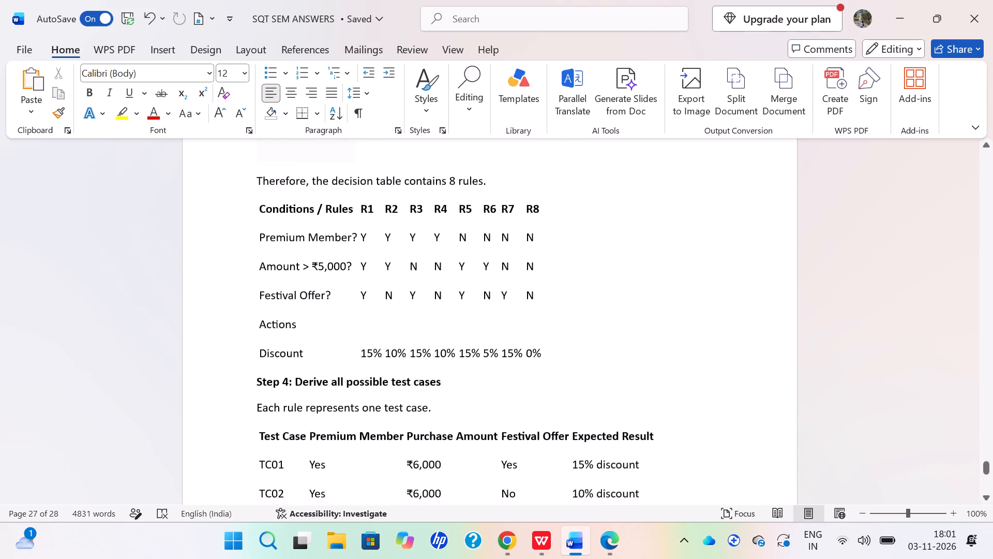
{"action": "scroll", "coordinate": [410, 255], "scroll_direction": "down", "scroll_amount": 3}
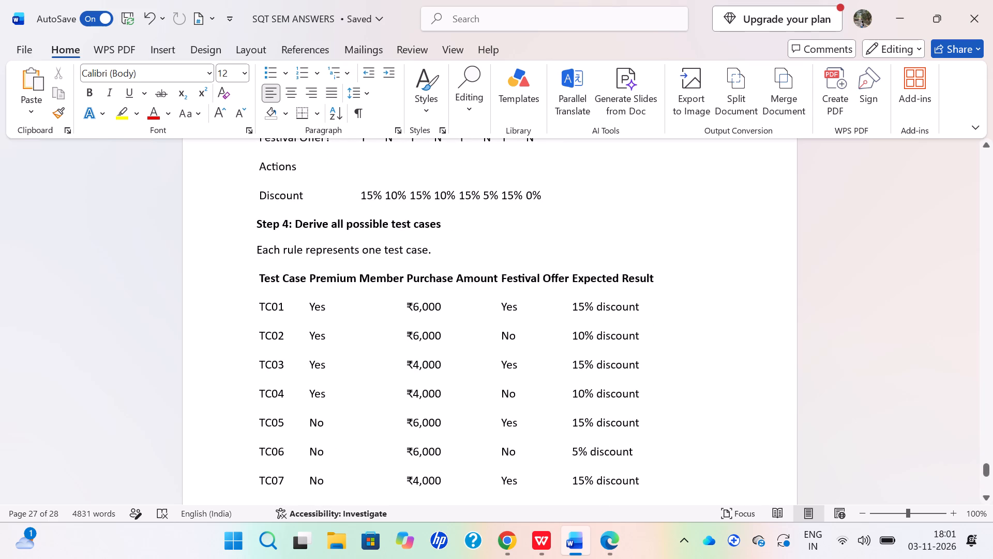
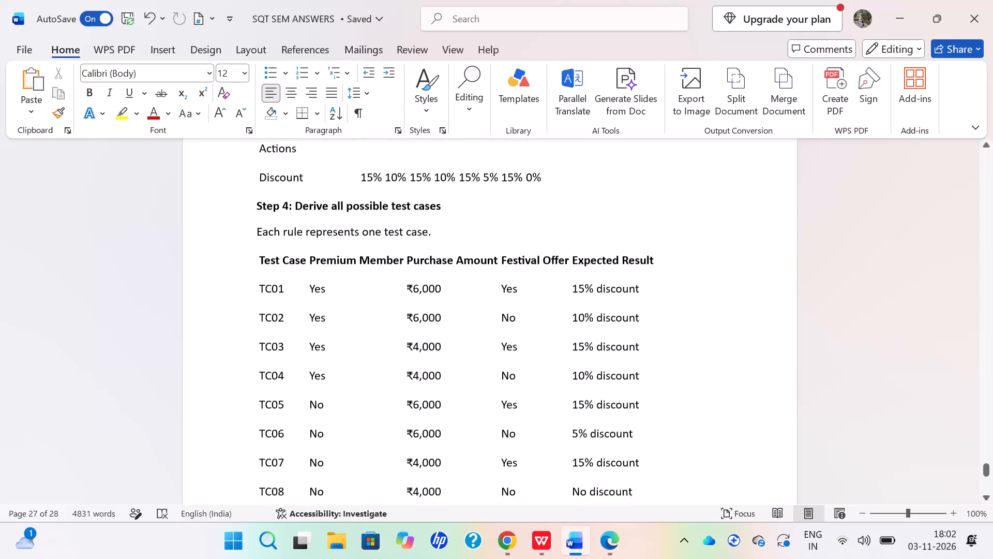
Review question 21's Step 4 test cases, Step 5 boundary value test cases and Step 6 advantages of Decision Table Testing.
{"action": "scroll", "coordinate": [410, 255], "scroll_direction": "down", "scroll_amount": 1}
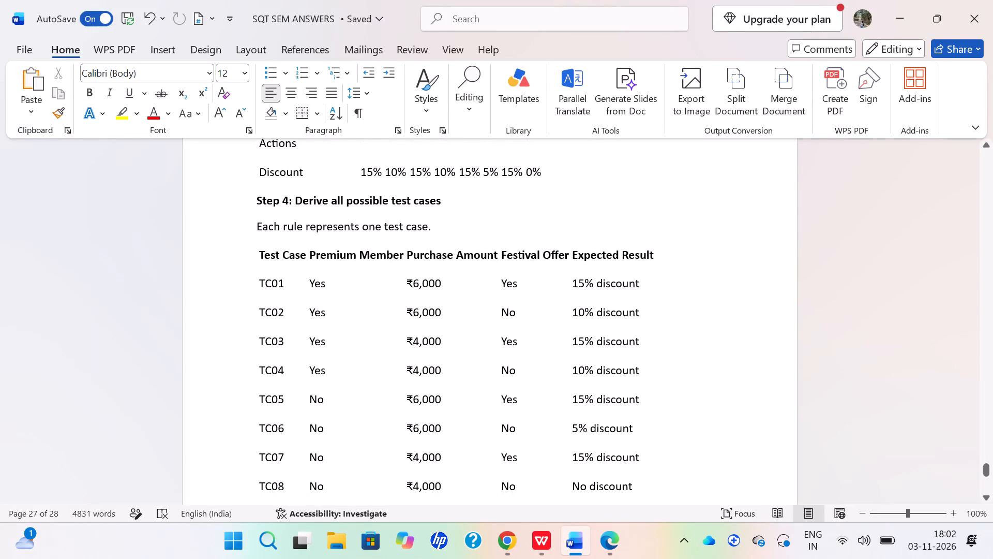
{"action": "scroll", "coordinate": [410, 255], "scroll_direction": "down", "scroll_amount": 1}
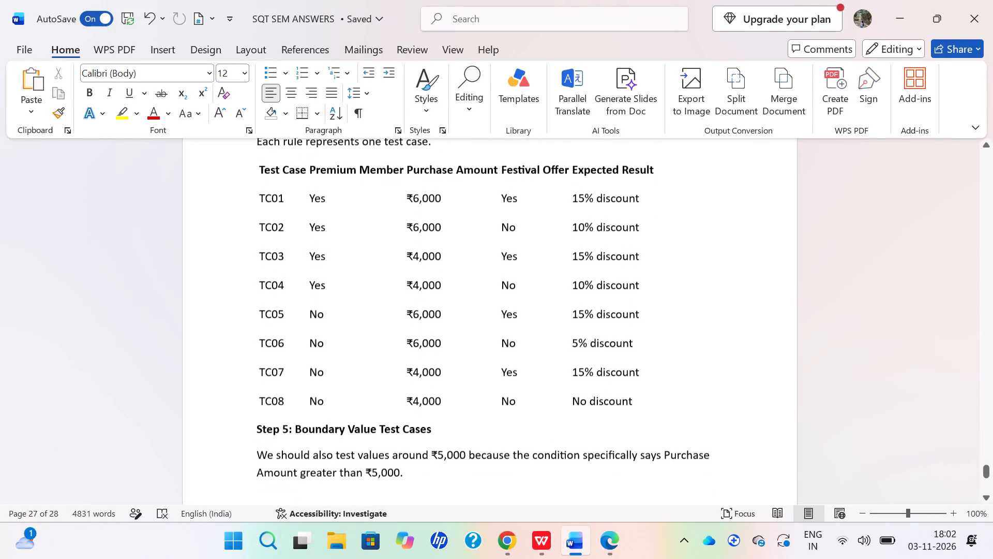
{"action": "scroll", "coordinate": [410, 255], "scroll_direction": "down", "scroll_amount": 3}
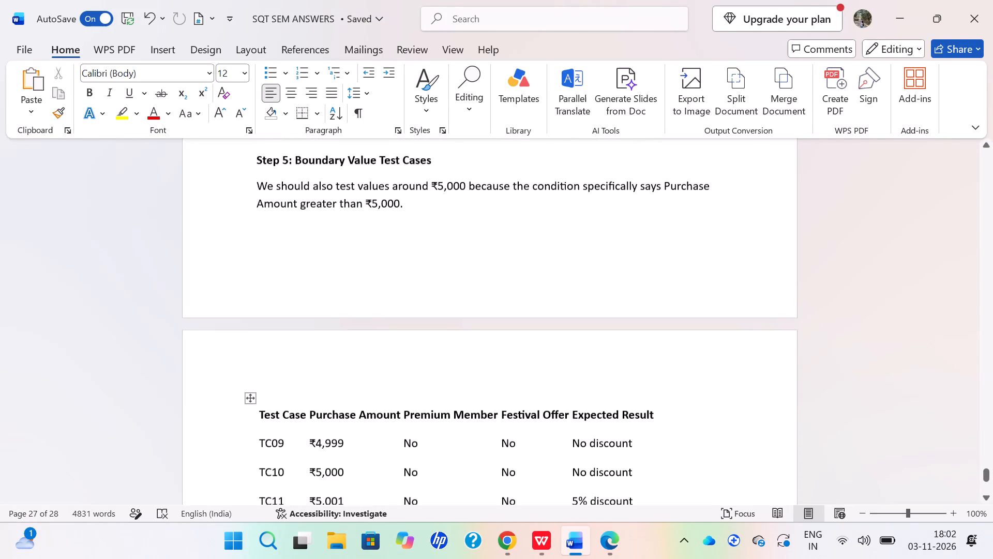
{"action": "scroll", "coordinate": [410, 255], "scroll_direction": "down", "scroll_amount": 1}
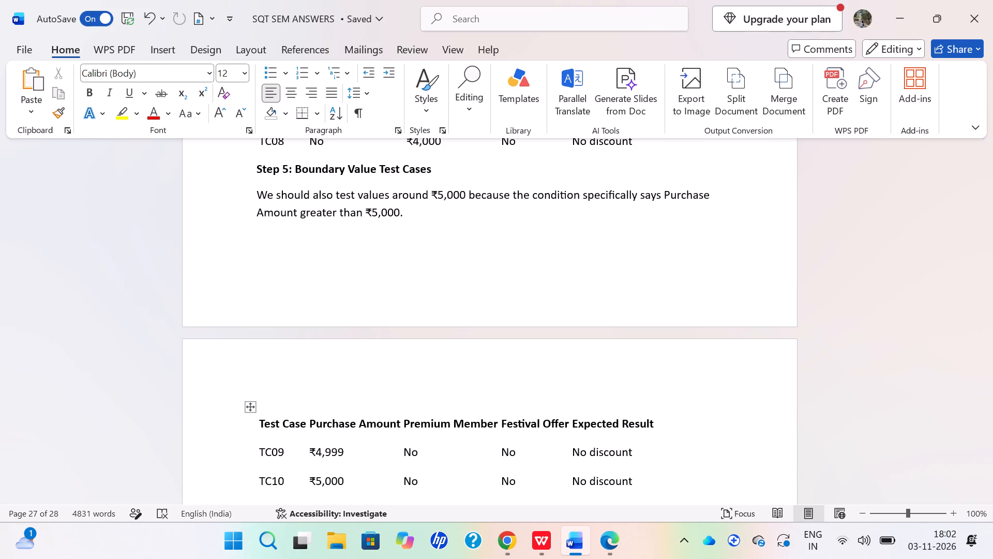
{"action": "scroll", "coordinate": [410, 255], "scroll_direction": "down", "scroll_amount": 1}
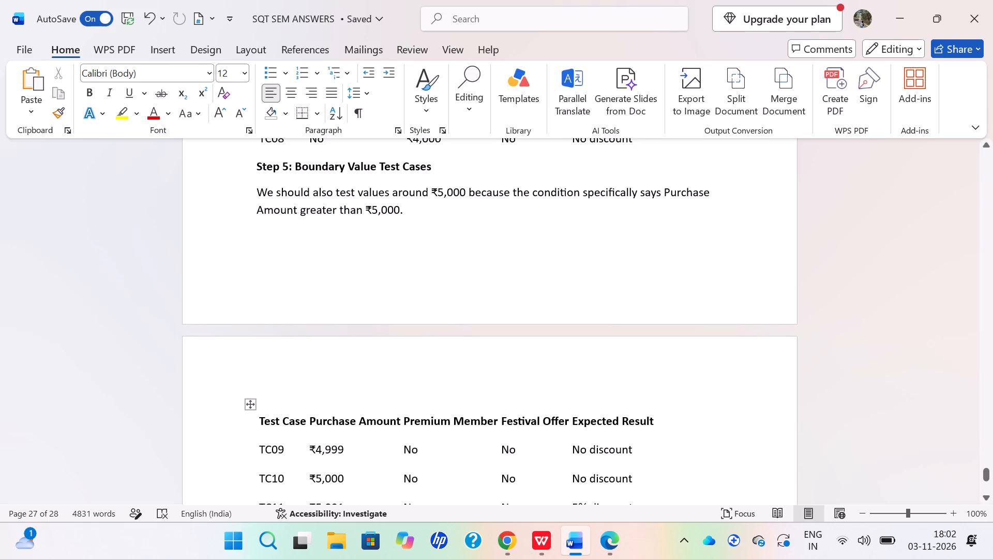
{"action": "scroll", "coordinate": [410, 255], "scroll_direction": "down", "scroll_amount": 3}
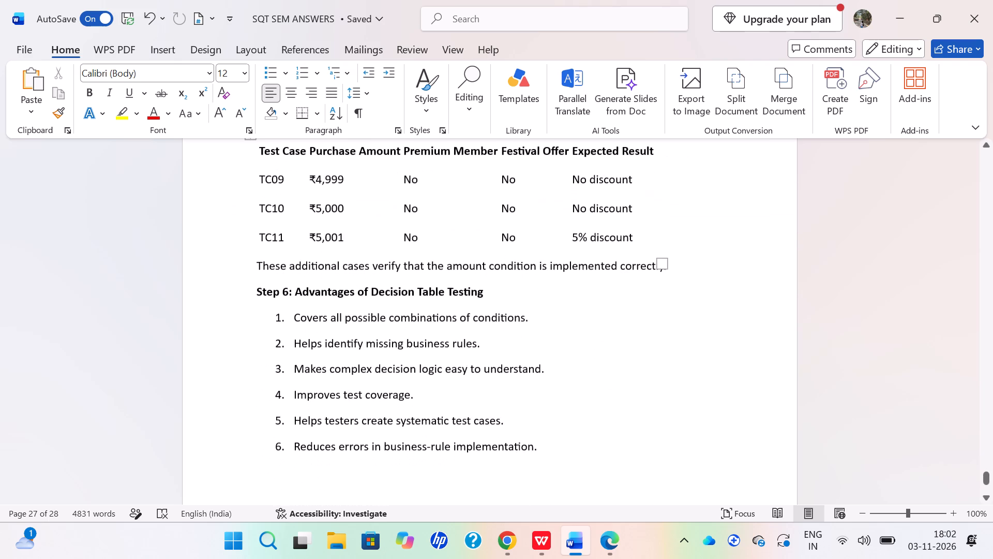
{"action": "scroll", "coordinate": [410, 255], "scroll_direction": "down", "scroll_amount": 1}
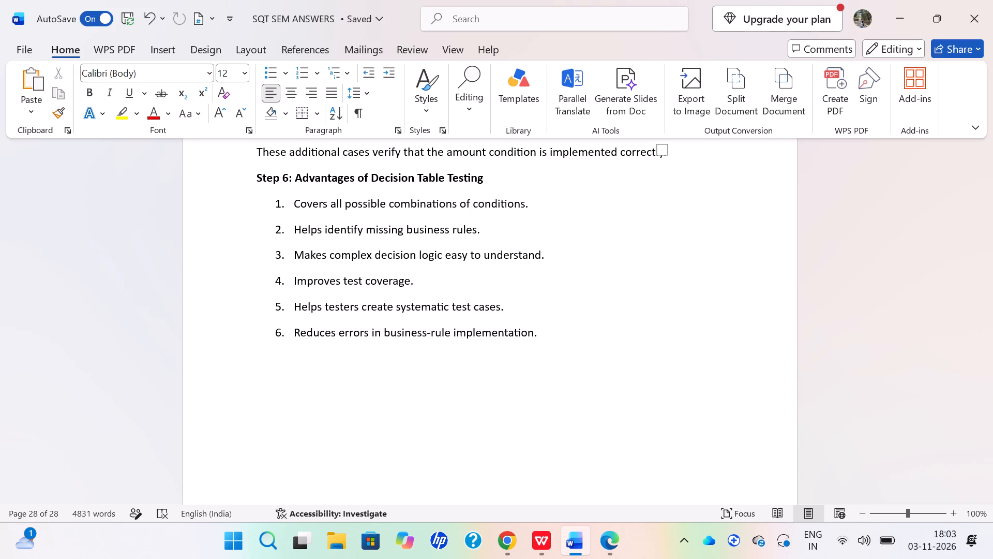
Return to question 21's comparison section and reread the Differences table and the online shopping website problem statement.
{"action": "scroll", "coordinate": [410, 255], "scroll_direction": "up", "scroll_amount": 2}
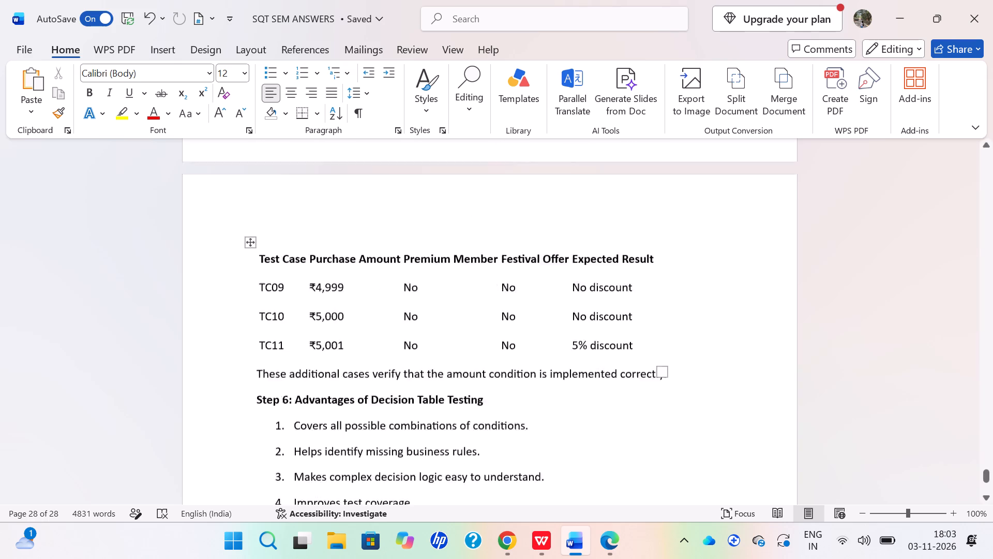
{"action": "scroll", "coordinate": [410, 255], "scroll_direction": "up", "scroll_amount": 8}
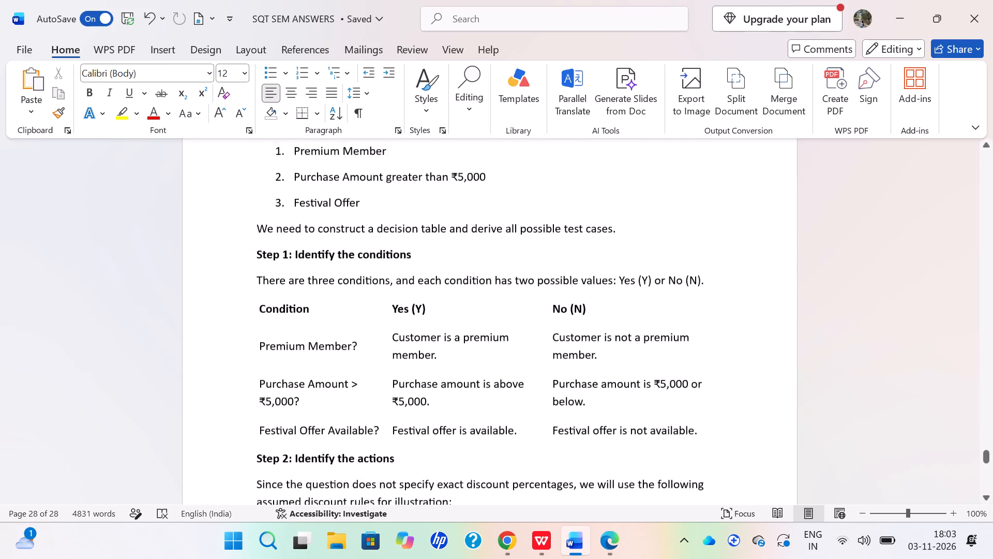
{"action": "scroll", "coordinate": [410, 255], "scroll_direction": "up", "scroll_amount": 4}
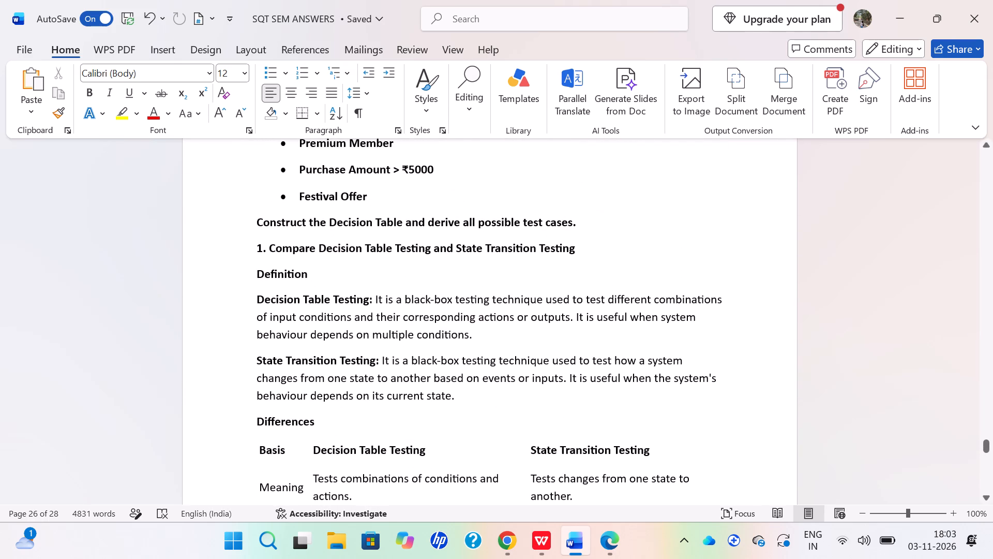
{"action": "scroll", "coordinate": [410, 252], "scroll_direction": "down", "scroll_amount": 3}
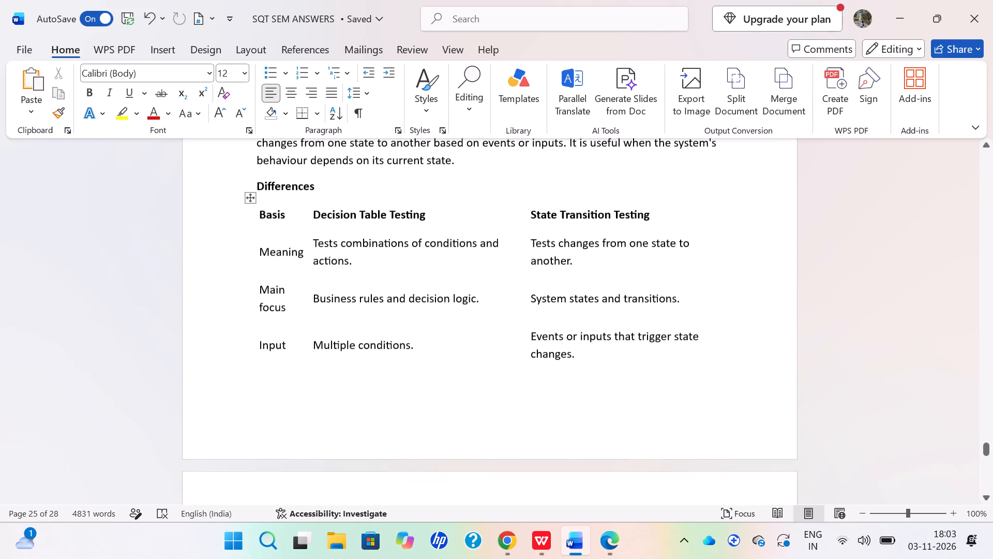
{"action": "scroll", "coordinate": [410, 230], "scroll_direction": "up", "scroll_amount": 1}
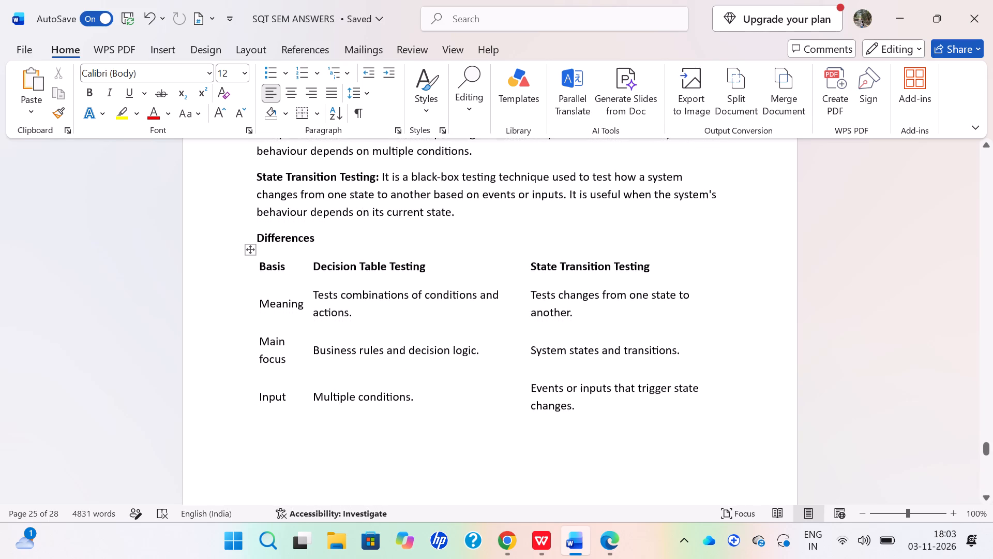
{"action": "scroll", "coordinate": [410, 230], "scroll_direction": "down", "scroll_amount": 1}
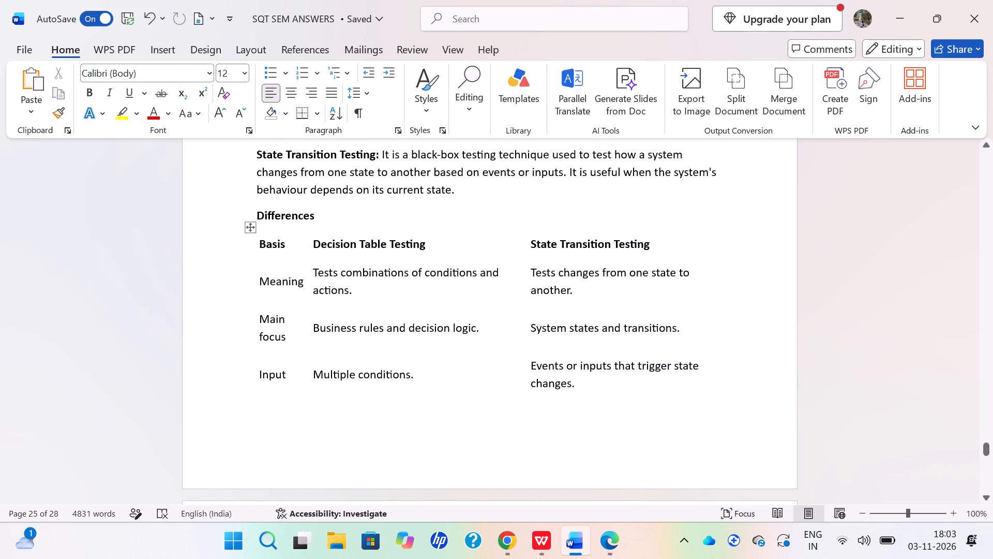
{"action": "scroll", "coordinate": [410, 230], "scroll_direction": "down", "scroll_amount": 3}
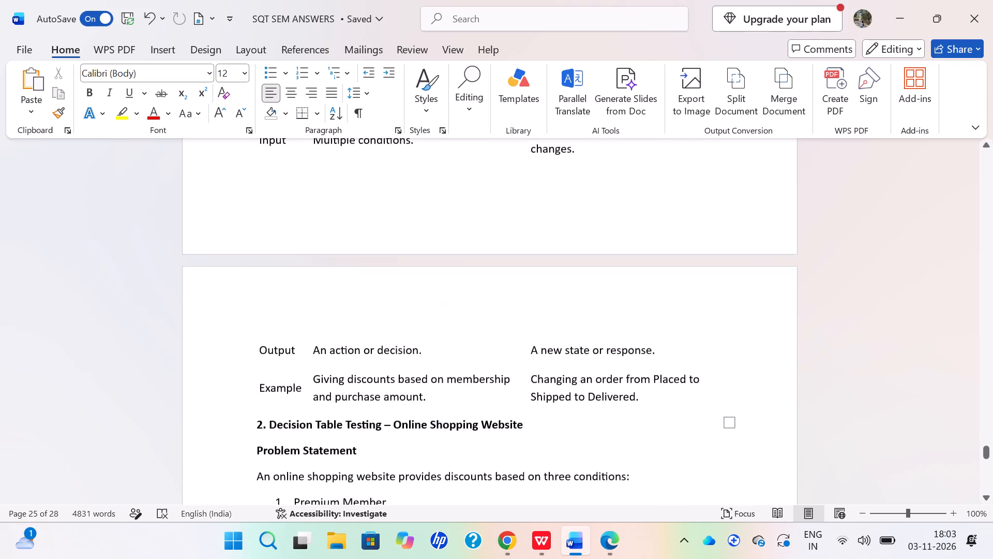
{"action": "scroll", "coordinate": [410, 230], "scroll_direction": "down", "scroll_amount": 2}
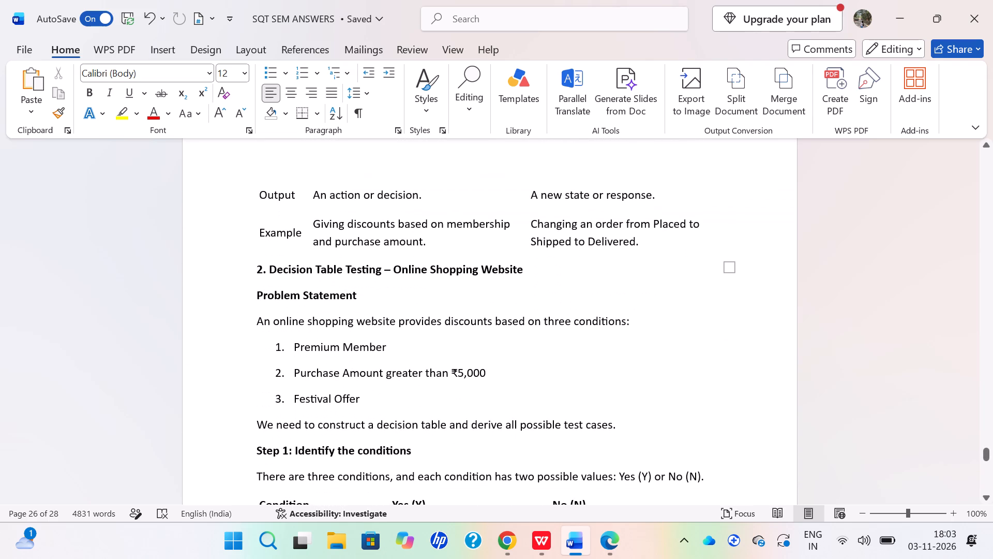
{"action": "scroll", "coordinate": [410, 223], "scroll_direction": "down", "scroll_amount": 1}
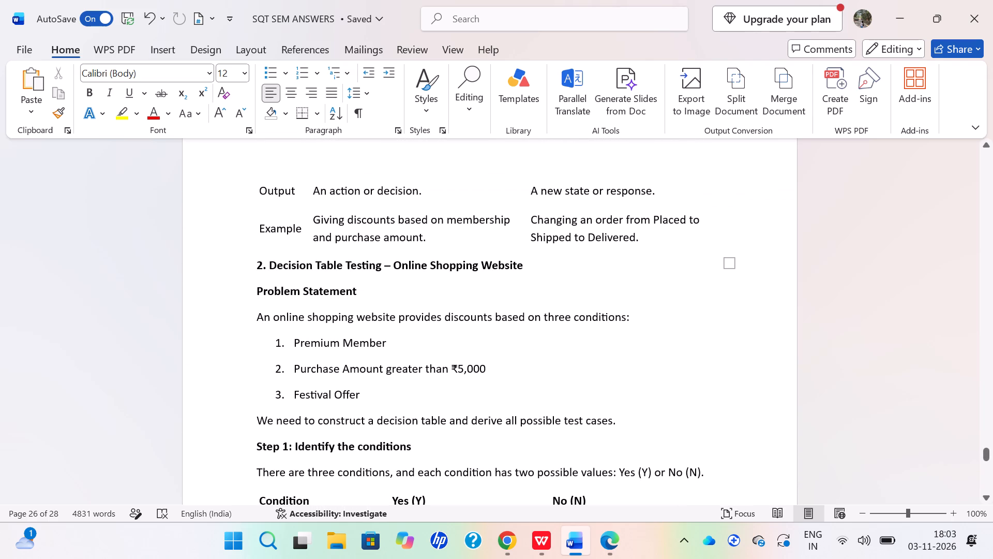
{"action": "scroll", "coordinate": [410, 223], "scroll_direction": "down", "scroll_amount": 1}
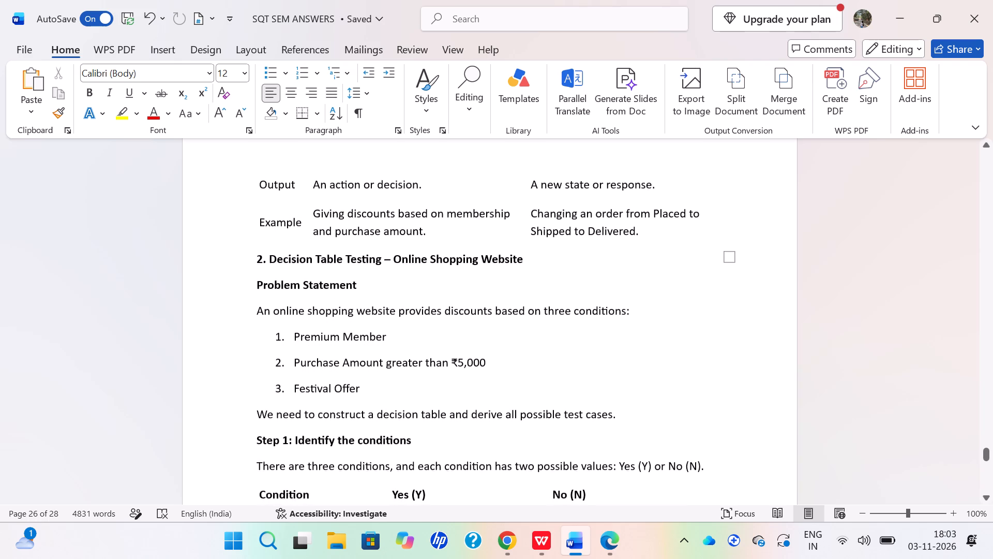
Reread the Step 1 conditions table and the Step 2 assumed discount rules in question 21's answer.
{"action": "scroll", "coordinate": [410, 223], "scroll_direction": "down", "scroll_amount": 3}
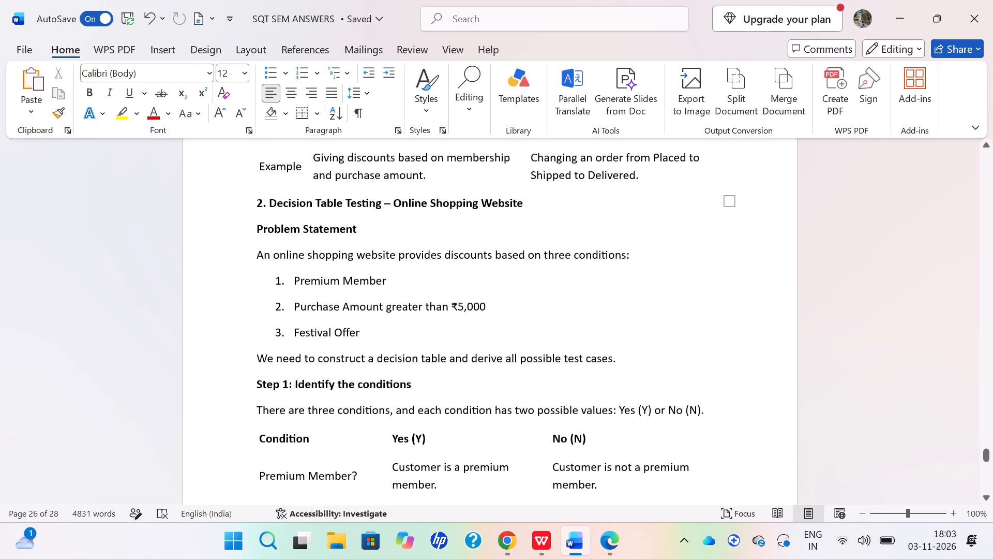
{"action": "scroll", "coordinate": [410, 223], "scroll_direction": "down", "scroll_amount": 3}
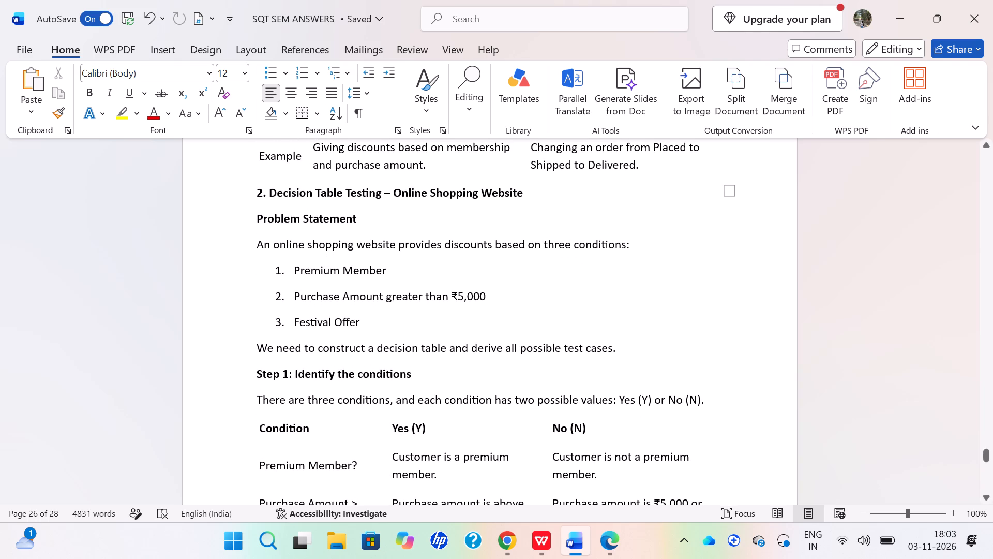
{"action": "scroll", "coordinate": [410, 223], "scroll_direction": "down", "scroll_amount": 2}
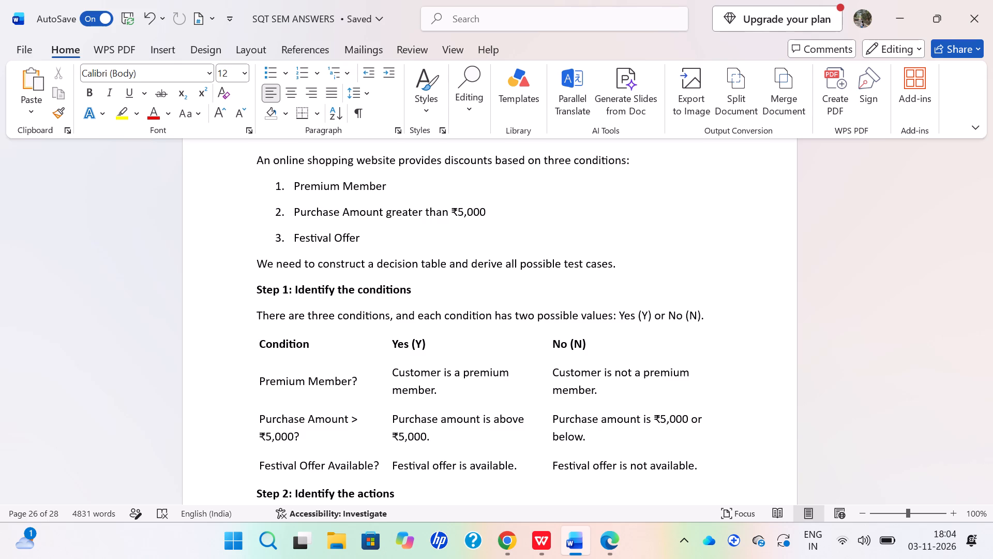
{"action": "scroll", "coordinate": [410, 223], "scroll_direction": "down", "scroll_amount": 1}
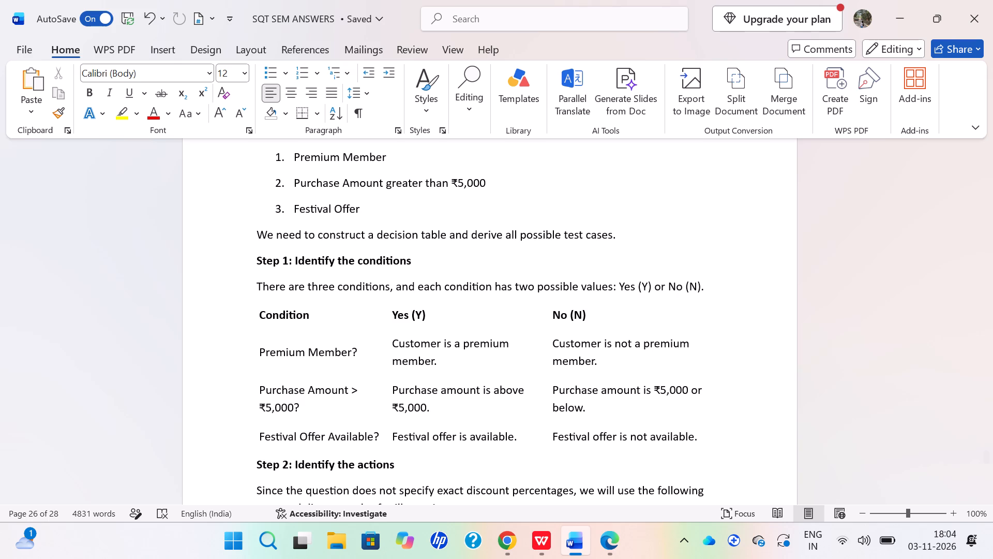
{"action": "scroll", "coordinate": [413, 227], "scroll_direction": "down", "scroll_amount": 4}
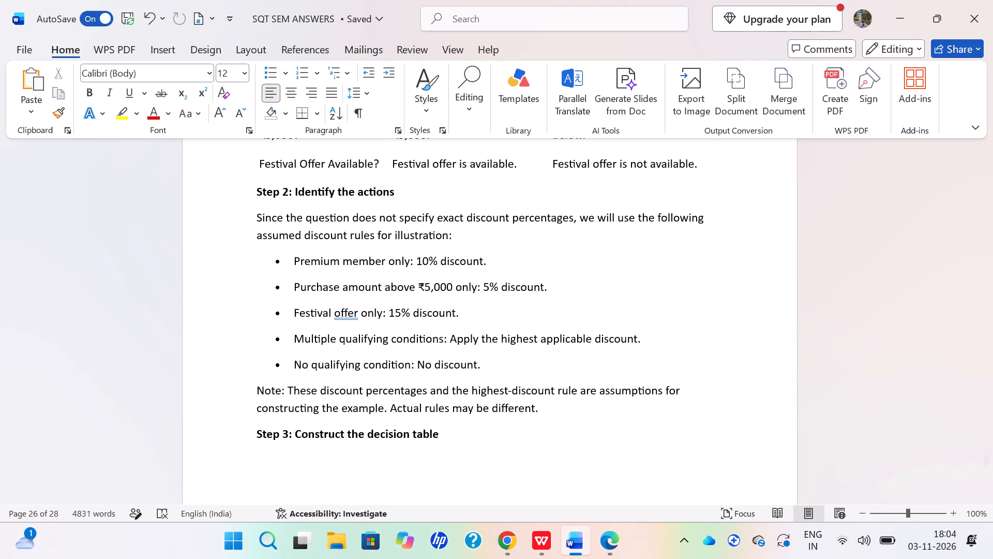
{"action": "scroll", "coordinate": [413, 227], "scroll_direction": "down", "scroll_amount": 1}
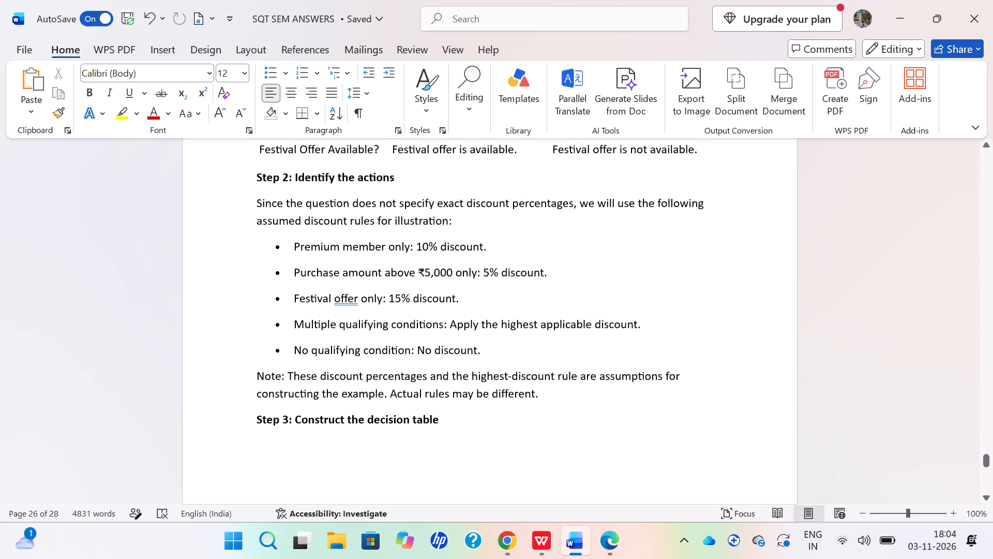
{"action": "scroll", "coordinate": [413, 227], "scroll_direction": "down", "scroll_amount": 1}
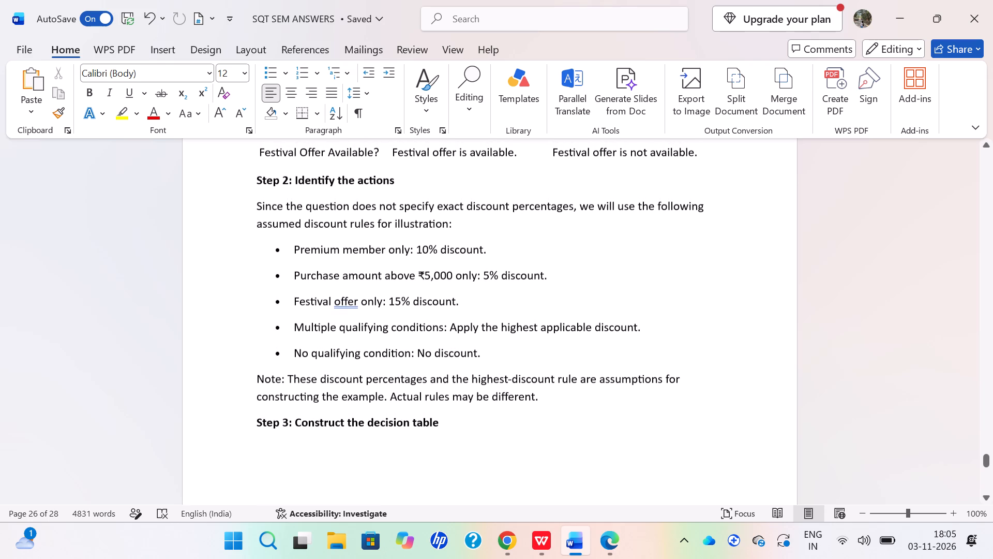
{"action": "scroll", "coordinate": [413, 227], "scroll_direction": "up", "scroll_amount": 1}
{"action": "scroll", "coordinate": [413, 227], "scroll_direction": "down", "scroll_amount": 1}
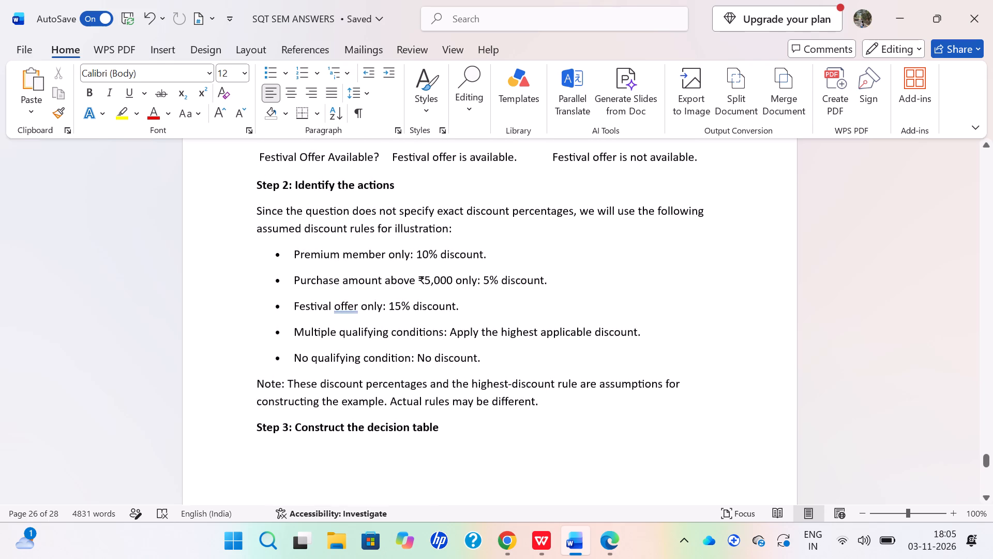
Add the question number "22." on the empty line below question 21's Step 6 advantages list.
{"action": "scroll", "coordinate": [413, 227], "scroll_direction": "down", "scroll_amount": 3}
{"action": "scroll", "coordinate": [413, 227], "scroll_direction": "right", "scroll_amount": 1}
{"action": "scroll", "coordinate": [413, 227], "scroll_direction": "down", "scroll_amount": 1}
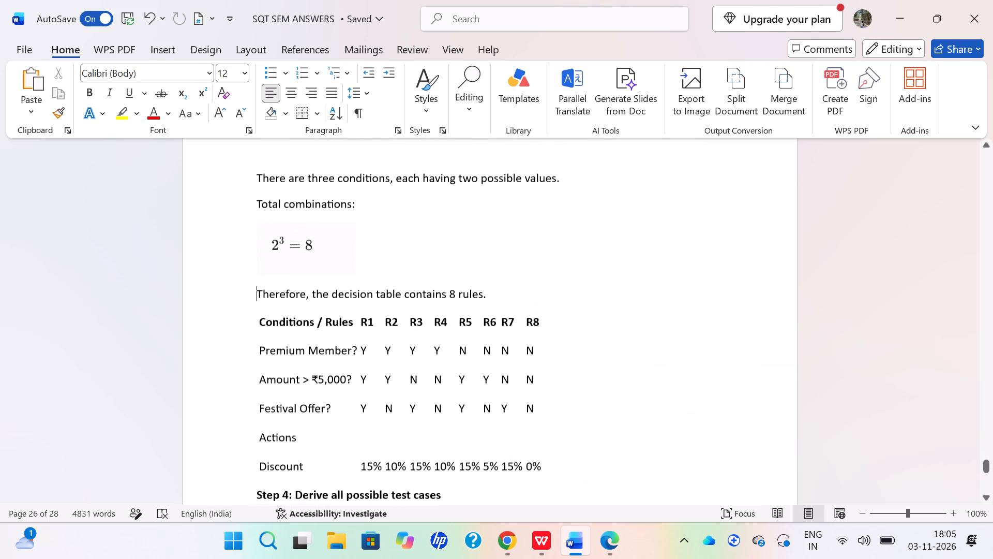
{"action": "scroll", "coordinate": [413, 227], "scroll_direction": "down", "scroll_amount": 1}
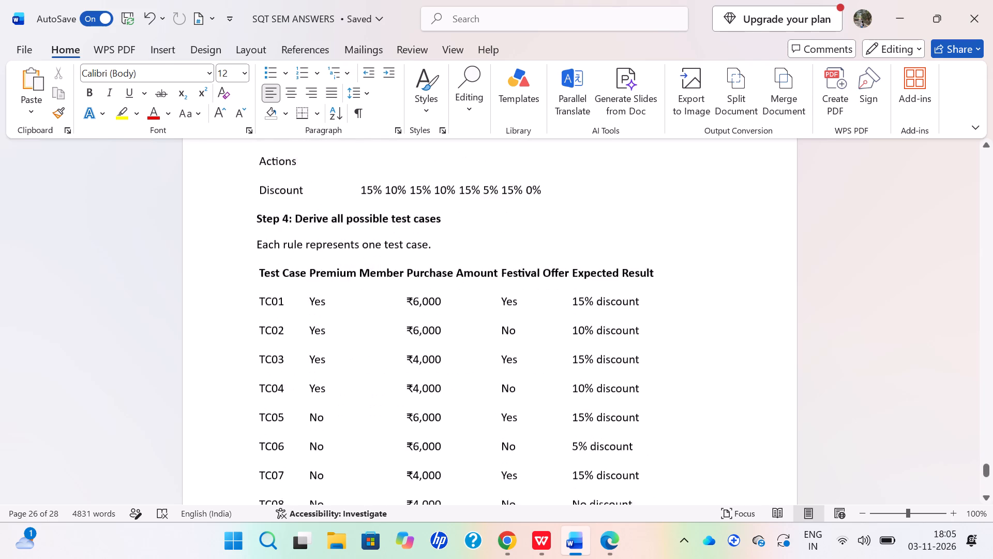
{"action": "scroll", "coordinate": [413, 227], "scroll_direction": "down", "scroll_amount": 3}
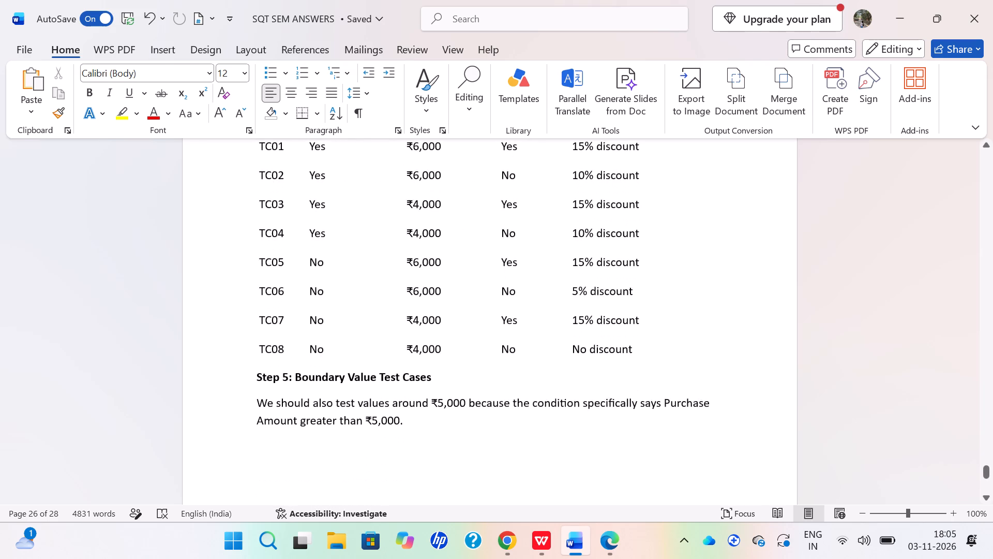
{"action": "scroll", "coordinate": [413, 227], "scroll_direction": "down", "scroll_amount": 2}
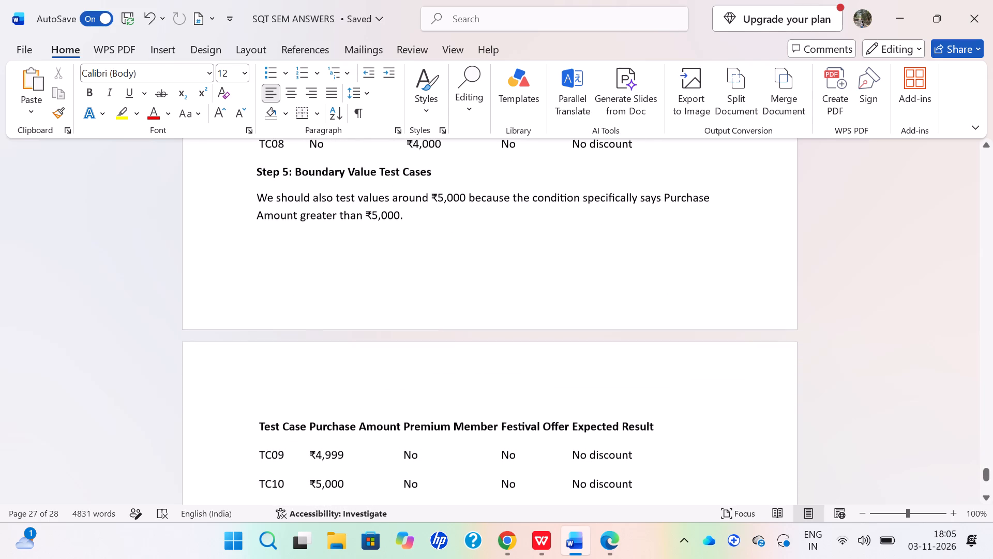
{"action": "scroll", "coordinate": [413, 227], "scroll_direction": "down", "scroll_amount": 2}
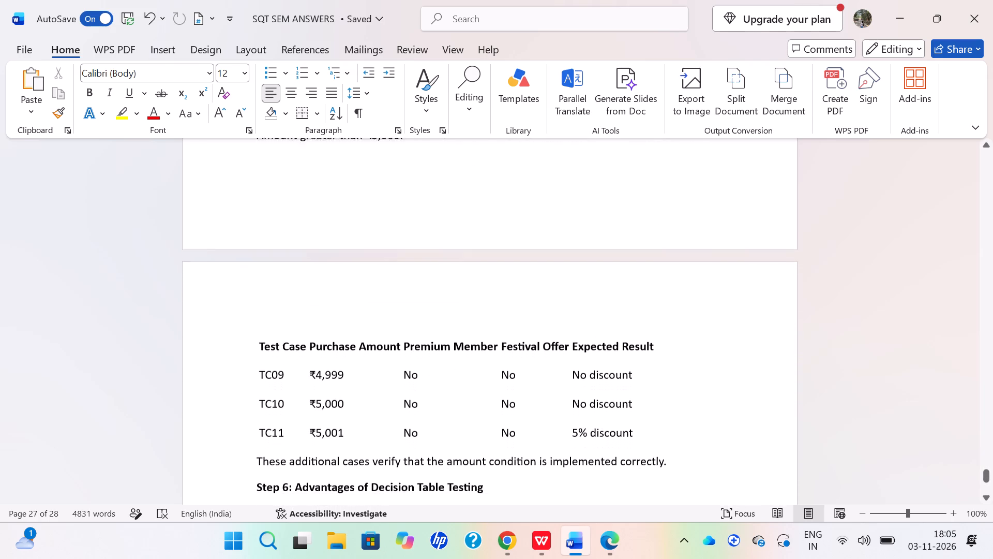
{"action": "scroll", "coordinate": [413, 227], "scroll_direction": "down", "scroll_amount": 4}
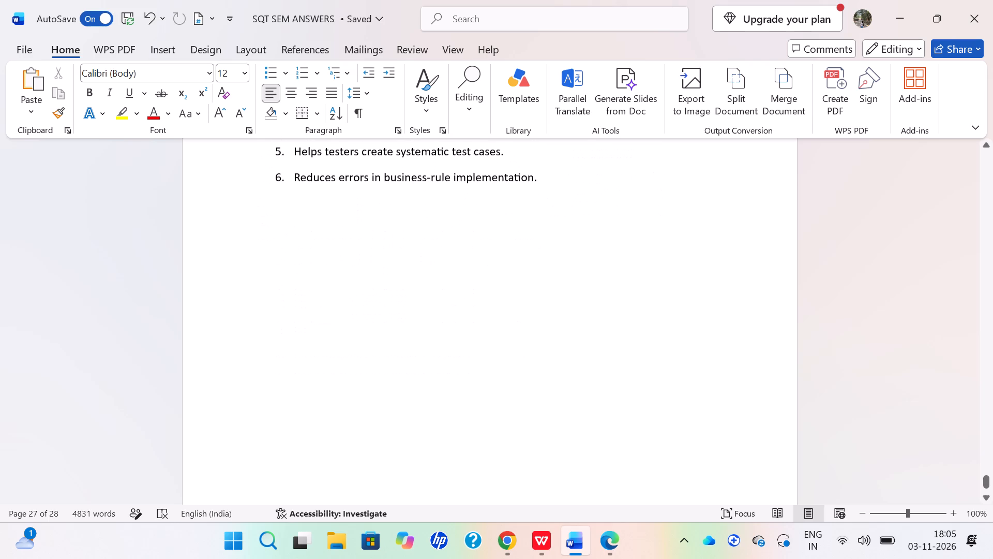
{"action": "left_click", "coordinate": [309, 266]}
{"action": "type", "text": "22."}
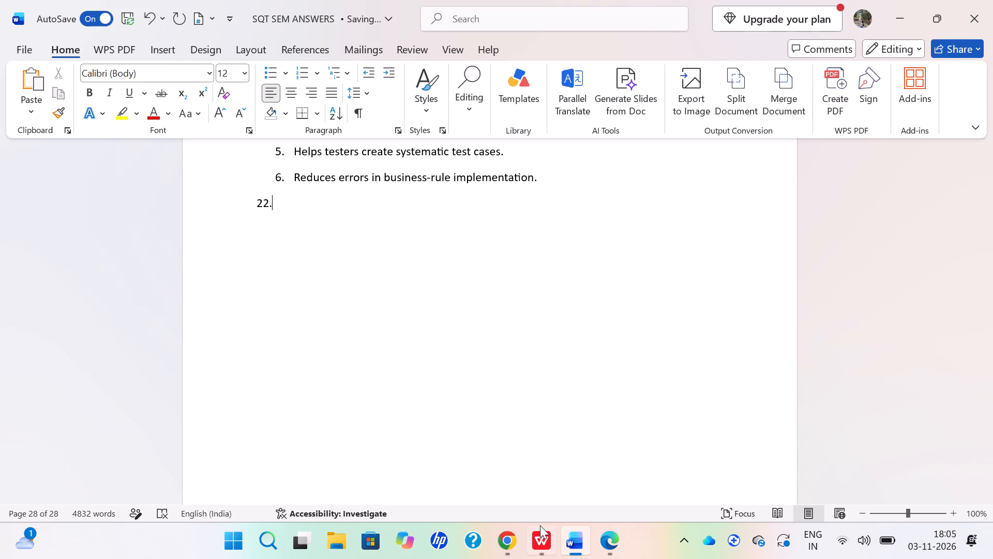
Copy question 22's text on Black Box Testing from SQT QB.docx and paste it after "22." in SQT SEM ANSWERS.
{"action": "left_click", "coordinate": [514, 537]}
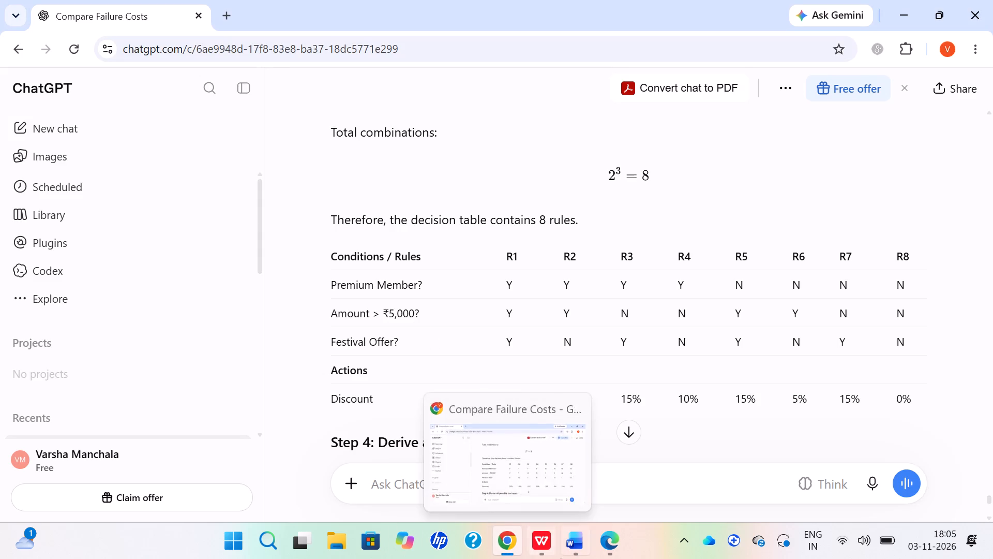
{"action": "left_click", "coordinate": [543, 543]}
{"action": "left_click", "coordinate": [352, 310]}
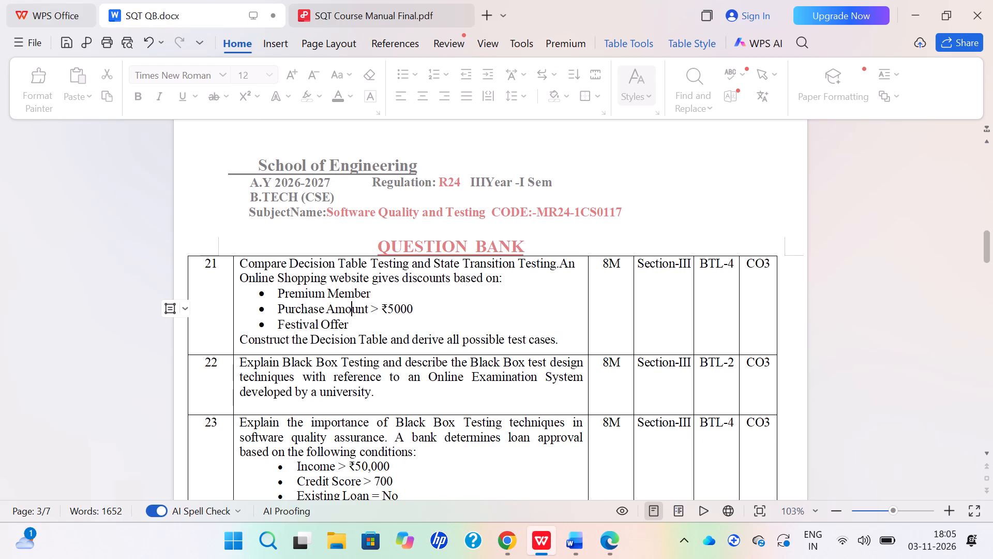
{"action": "left_click_drag", "start_coordinate": [378, 395], "coordinate": [238, 366]}
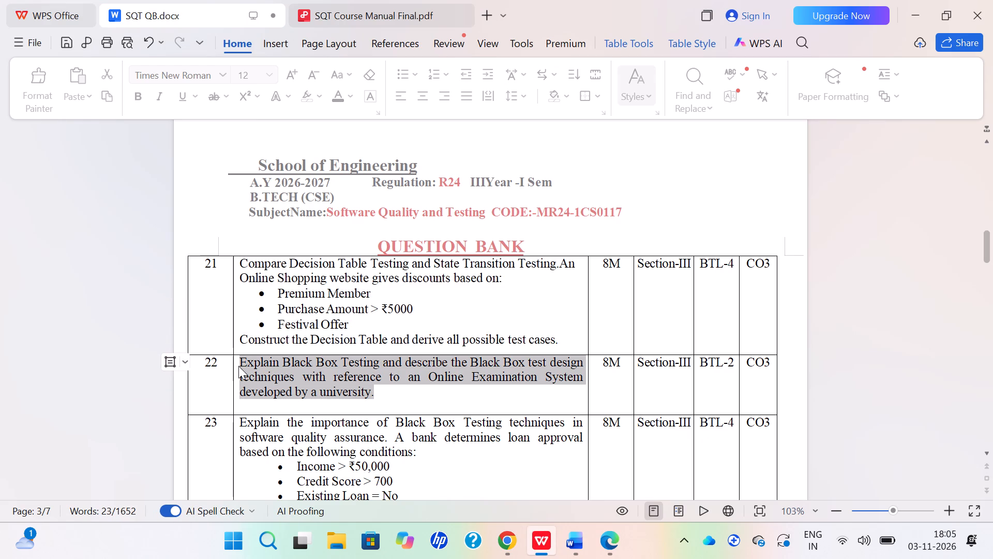
{"action": "key", "text": "ctrl+c"}
{"action": "left_click", "coordinate": [561, 551]}
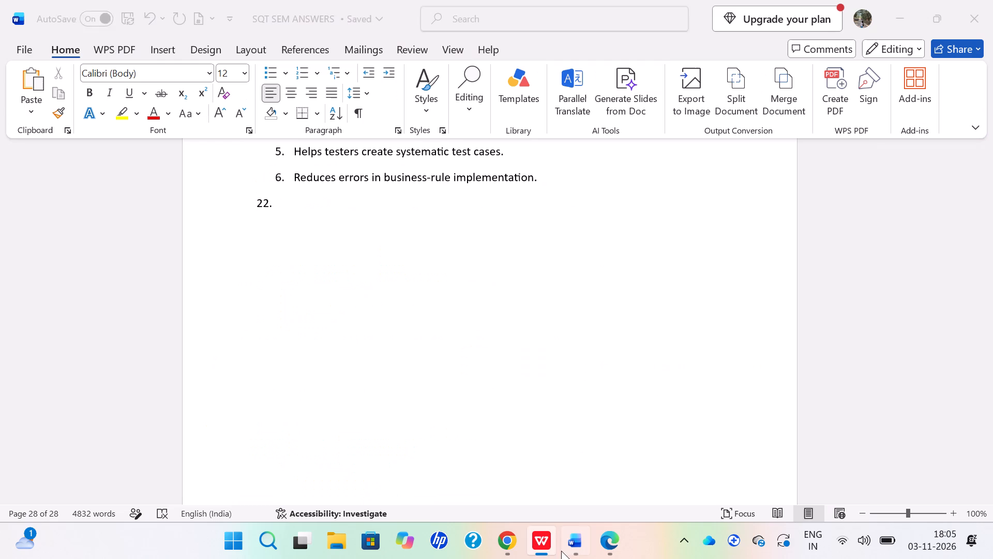
{"action": "key", "text": "ctrl+v"}
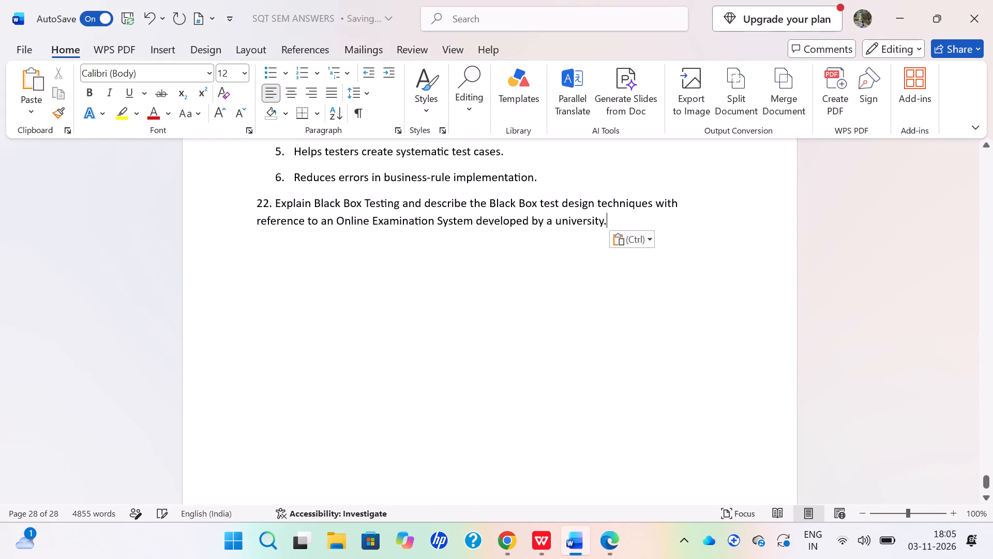
{"action": "left_click_drag", "start_coordinate": [624, 225], "coordinate": [237, 204]}
{"action": "left_click", "coordinate": [254, 184]}
{"action": "left_click", "coordinate": [273, 208]}
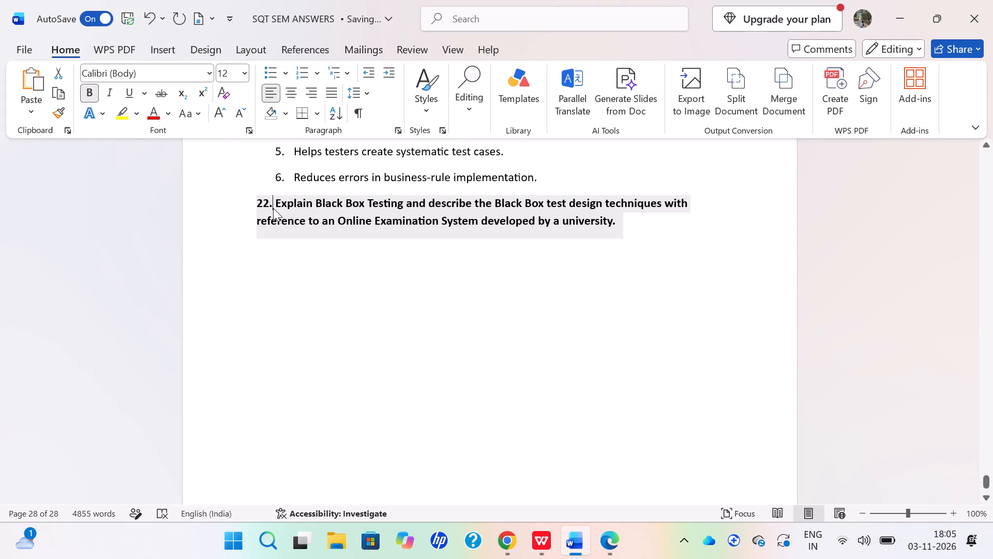
{"action": "left_click_drag", "start_coordinate": [274, 203], "coordinate": [244, 201]}
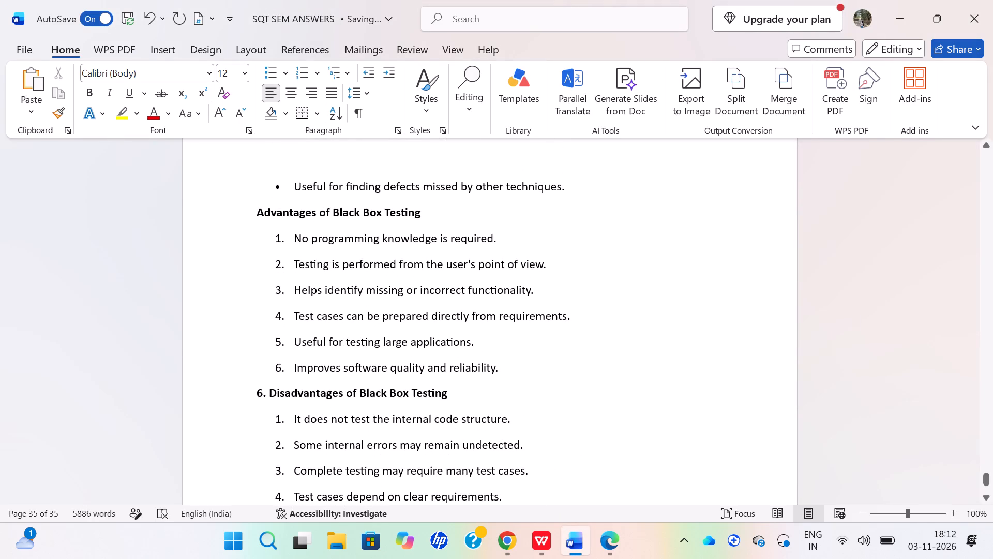
{"action": "left_click", "coordinate": [269, 393]}
{"action": "key", "text": "BackSpace"}
{"action": "key", "text": "BackSpace"}
{"action": "key", "text": "BackSpace"}
Review question 22's answer in Word, from the introduction and login example to the Black Box Test Design Techniques list.
{"action": "scroll", "coordinate": [269, 393], "scroll_direction": "up", "scroll_amount": 3}
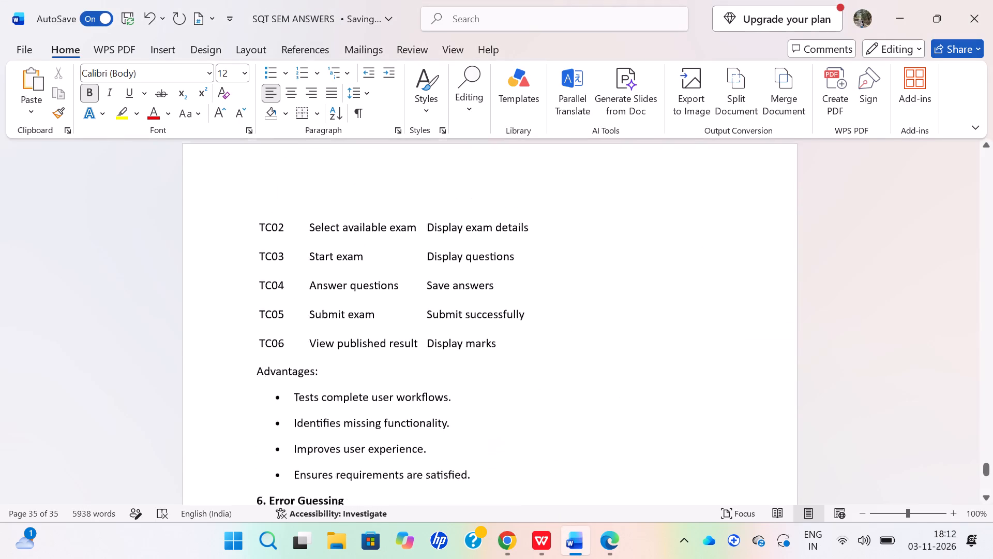
{"action": "scroll", "coordinate": [269, 393], "scroll_direction": "up", "scroll_amount": 6}
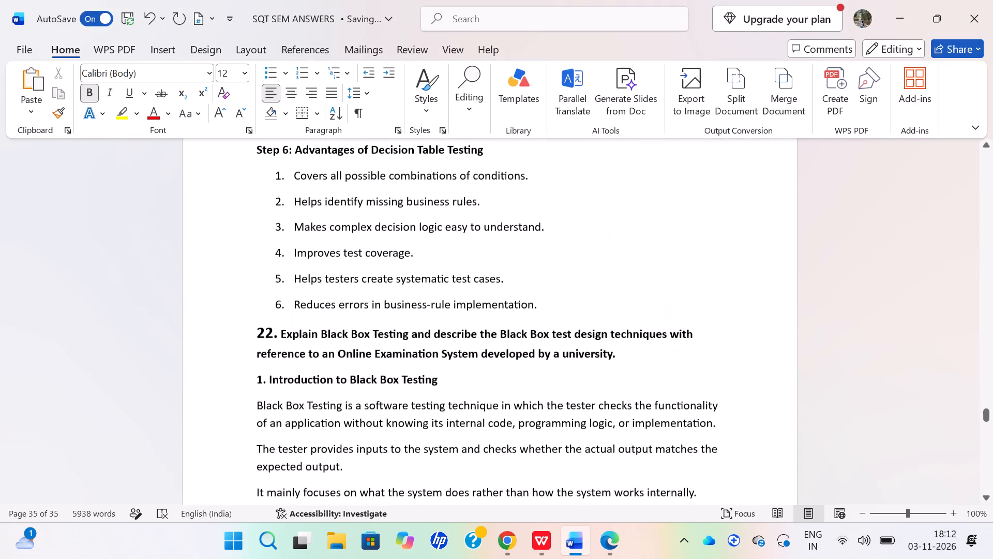
{"action": "scroll", "coordinate": [269, 393], "scroll_direction": "down", "scroll_amount": 1}
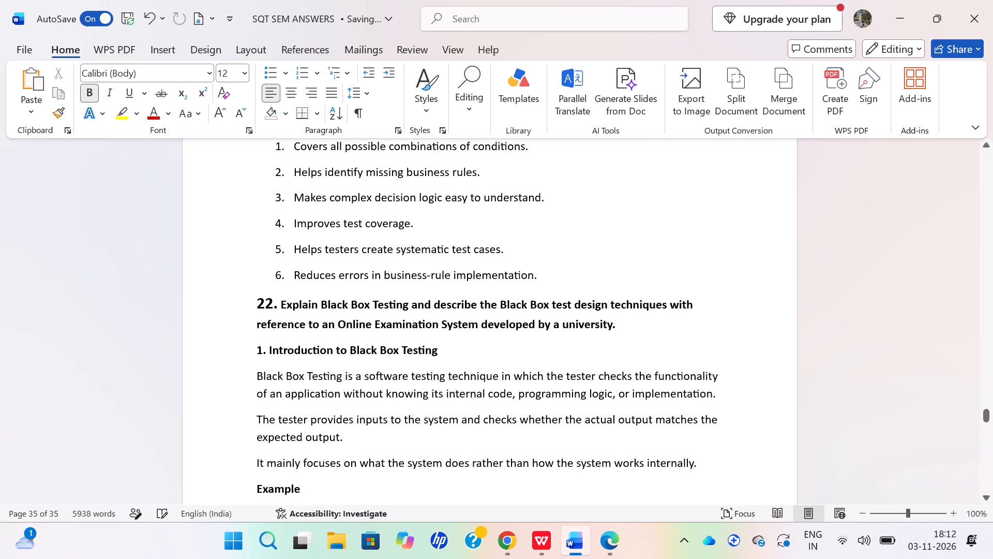
{"action": "scroll", "coordinate": [252, 307], "scroll_direction": "down", "scroll_amount": 1}
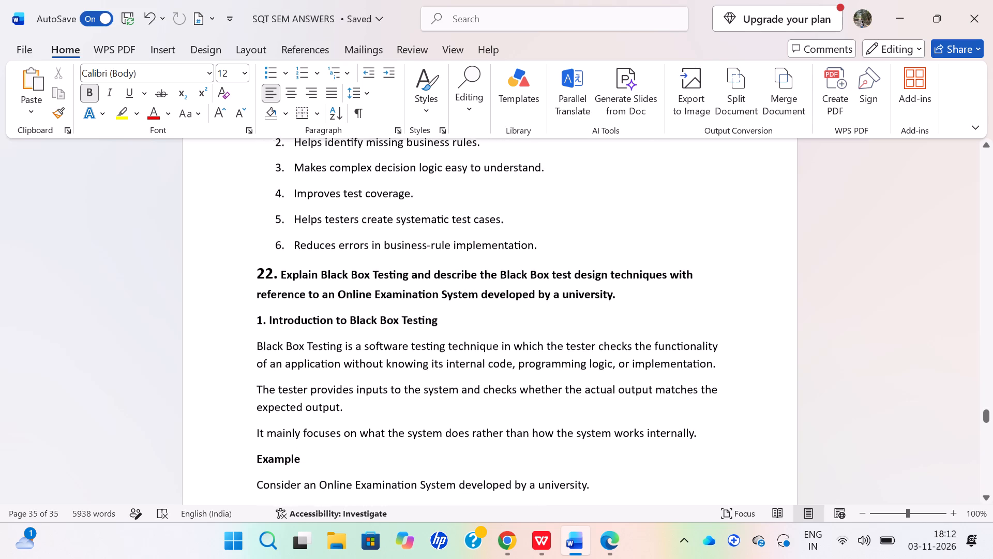
{"action": "scroll", "coordinate": [252, 307], "scroll_direction": "down", "scroll_amount": 1}
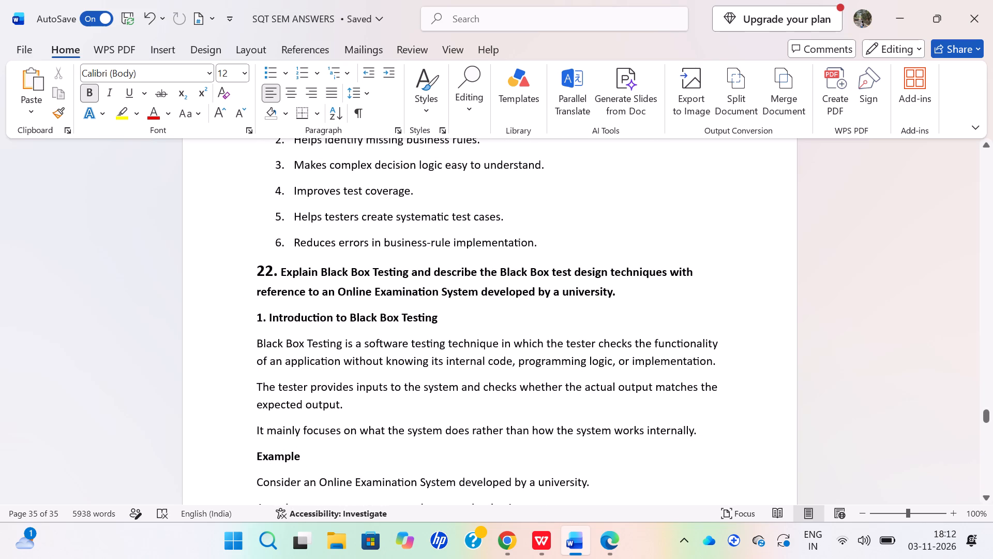
{"action": "scroll", "coordinate": [335, 314], "scroll_direction": "down", "scroll_amount": 2}
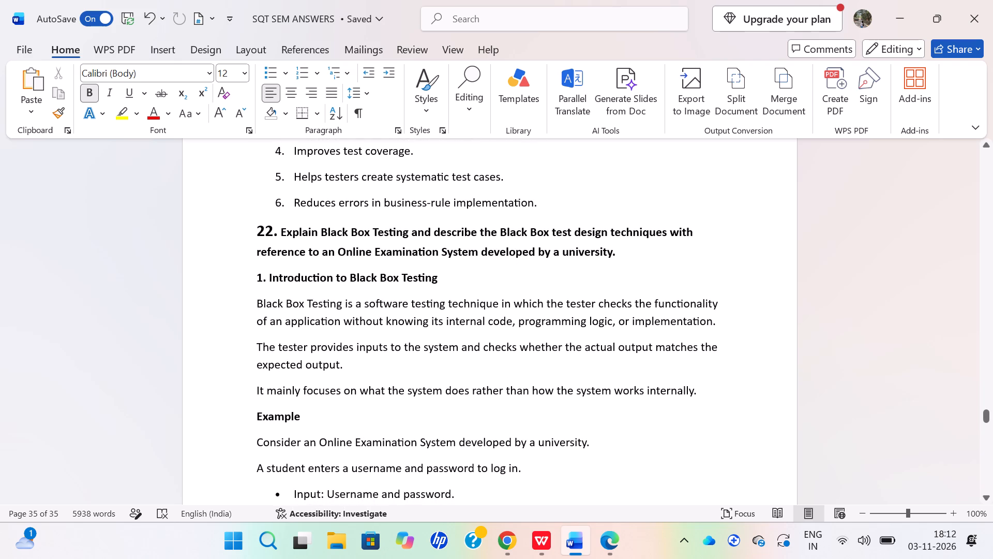
{"action": "scroll", "coordinate": [335, 314], "scroll_direction": "down", "scroll_amount": 4}
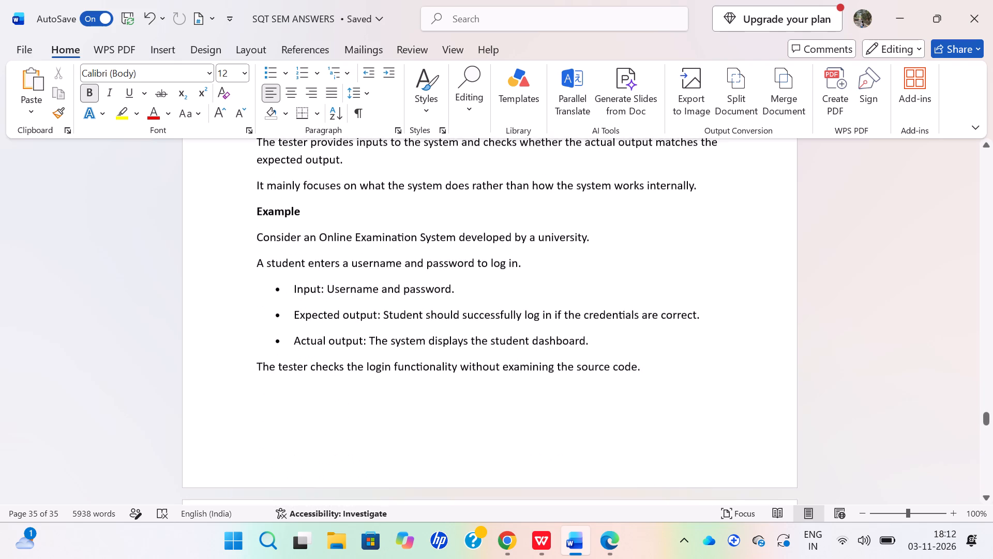
{"action": "scroll", "coordinate": [335, 314], "scroll_direction": "down", "scroll_amount": 3}
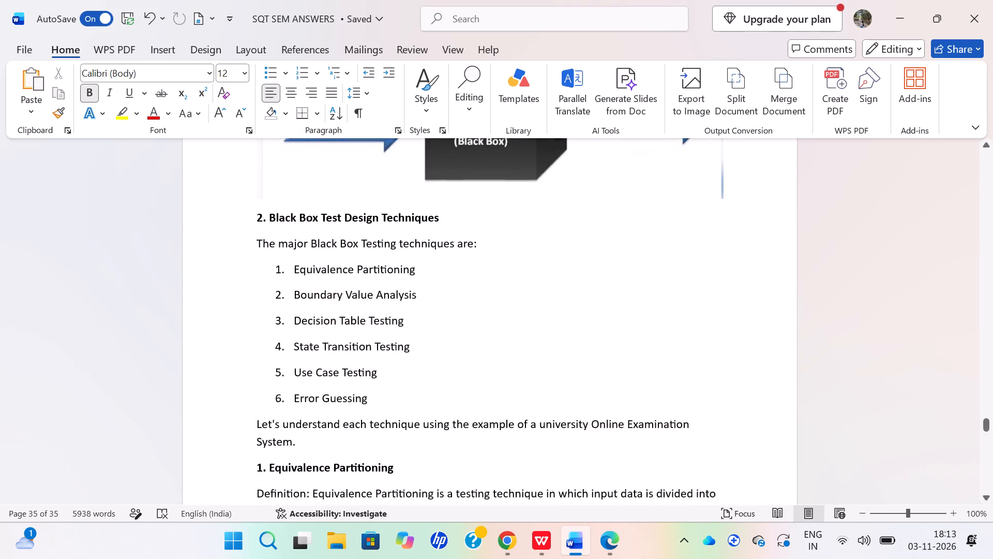
{"action": "scroll", "coordinate": [335, 314], "scroll_direction": "down", "scroll_amount": 1}
{"action": "scroll", "coordinate": [279, 236], "scroll_direction": "up", "scroll_amount": 1}
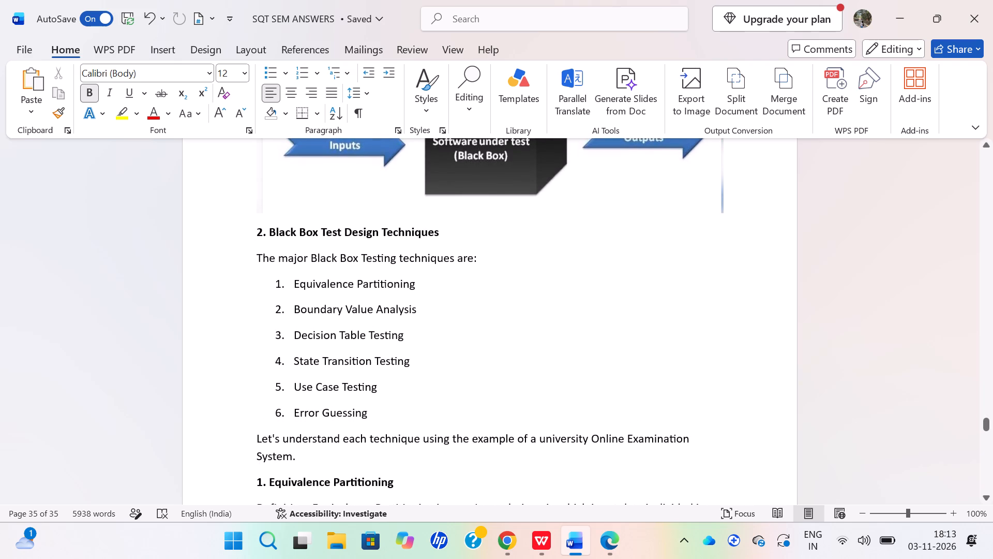
{"action": "scroll", "coordinate": [279, 236], "scroll_direction": "up", "scroll_amount": 1}
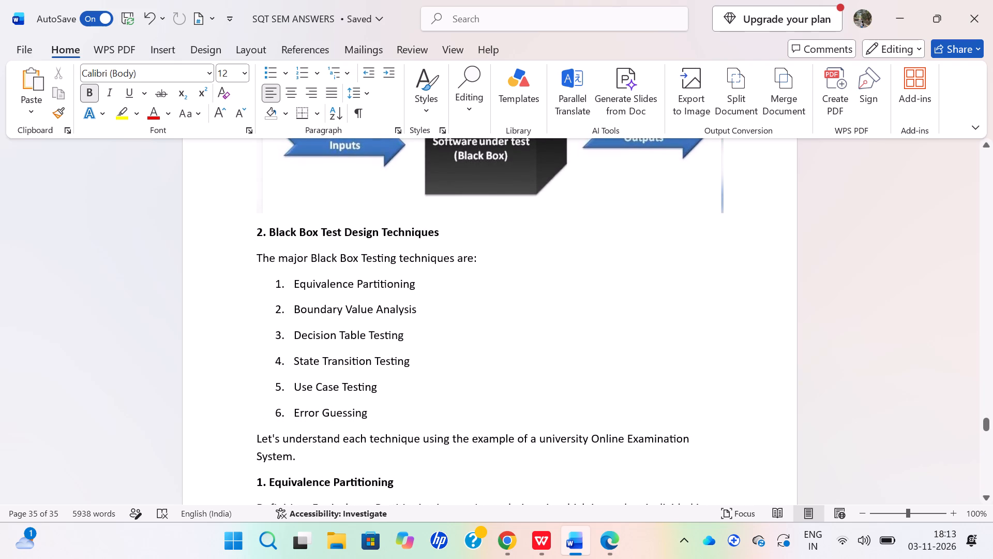
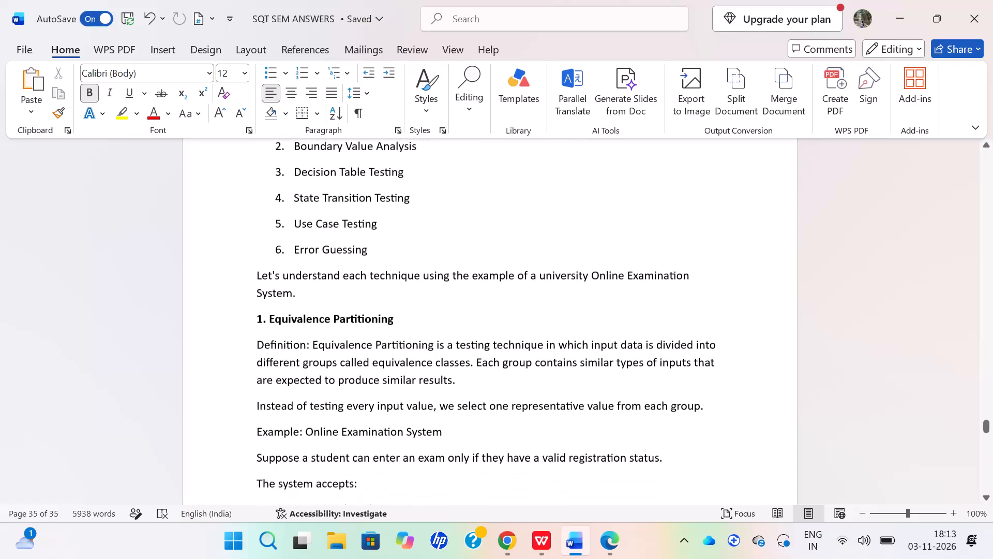
Review the Equivalence Partitioning section of question 22's answer, from its definition and exam example to the test case table and advantages.
{"action": "scroll", "coordinate": [377, 356], "scroll_direction": "down", "scroll_amount": 1}
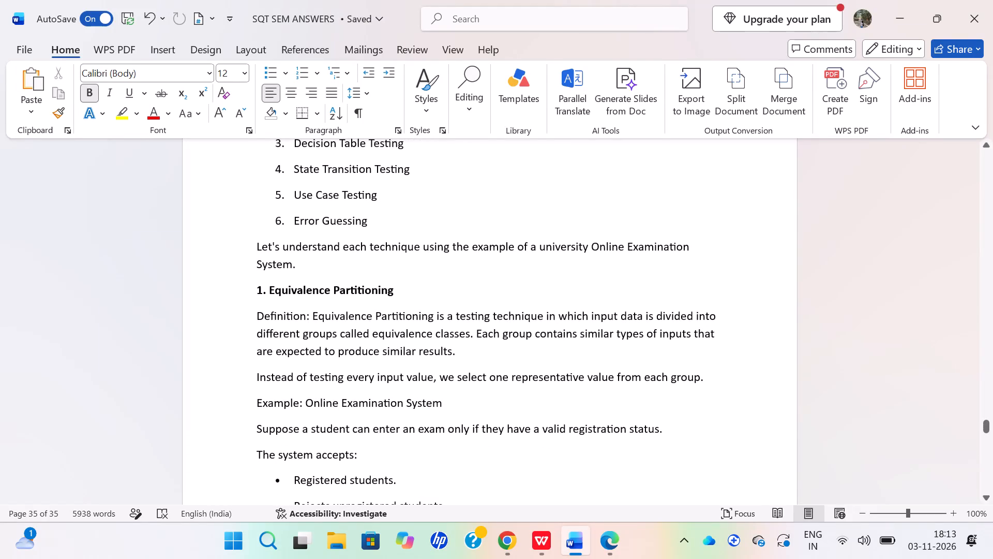
{"action": "scroll", "coordinate": [354, 350], "scroll_direction": "down", "scroll_amount": 1}
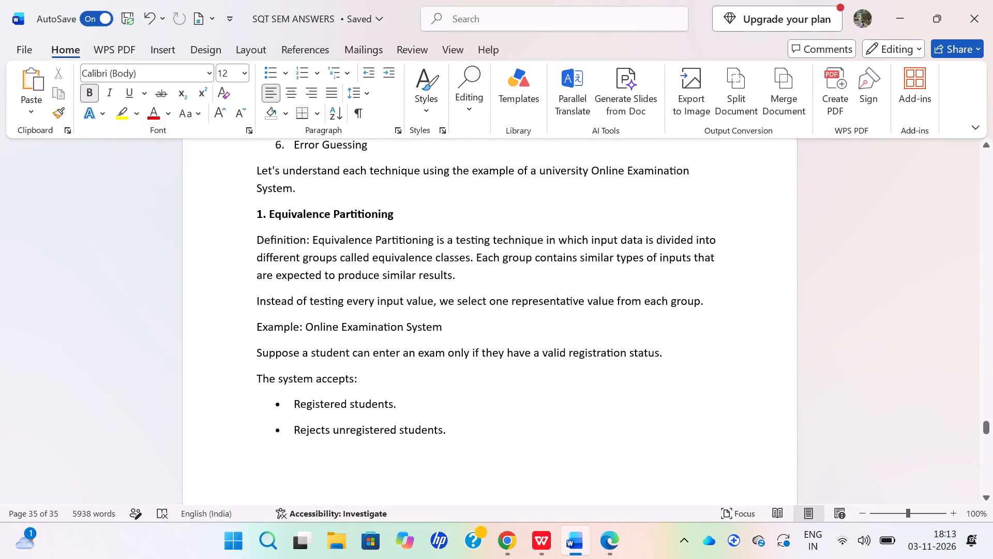
{"action": "scroll", "coordinate": [396, 367], "scroll_direction": "down", "scroll_amount": 3}
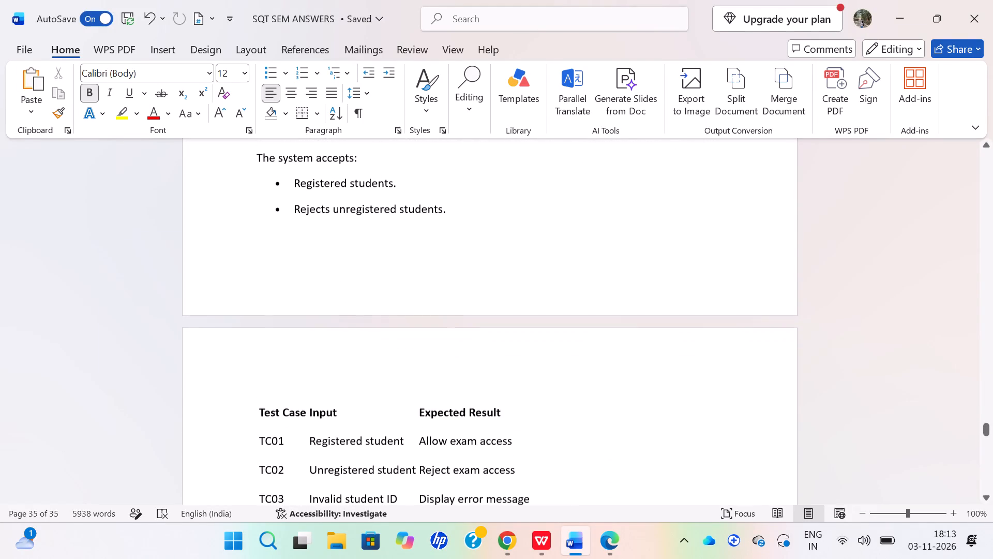
{"action": "scroll", "coordinate": [396, 367], "scroll_direction": "down", "scroll_amount": 1}
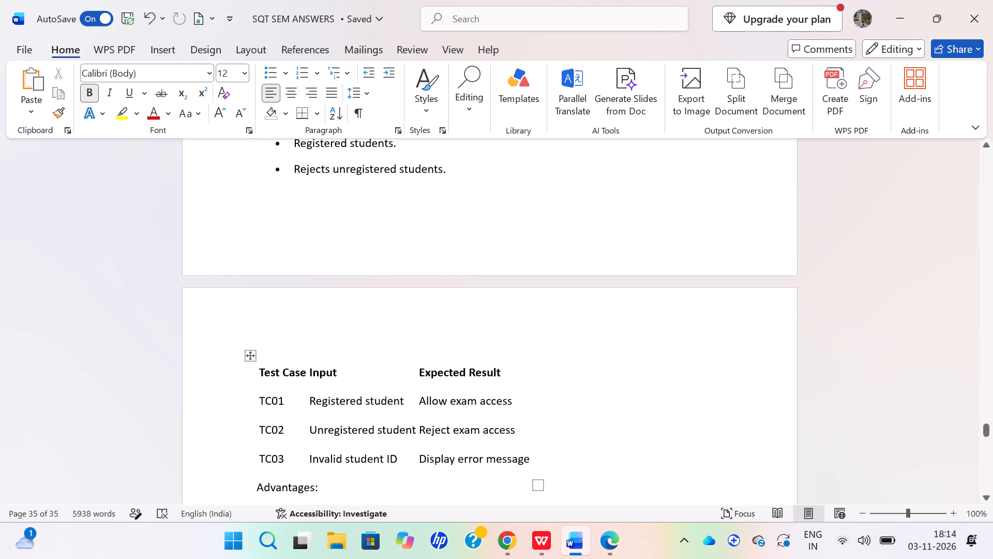
{"action": "scroll", "coordinate": [396, 367], "scroll_direction": "down", "scroll_amount": 1}
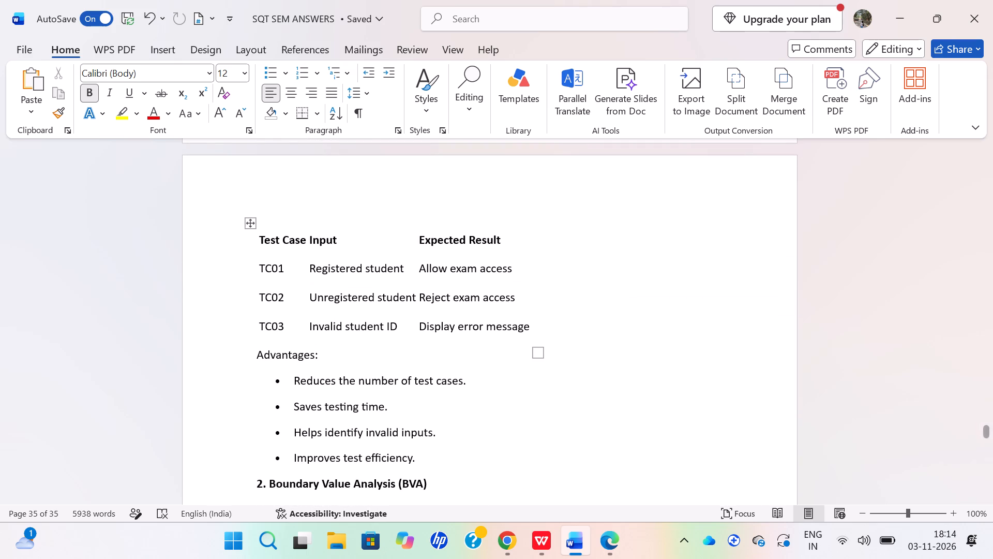
{"action": "scroll", "coordinate": [396, 367], "scroll_direction": "up", "scroll_amount": 2}
{"action": "scroll", "coordinate": [396, 367], "scroll_direction": "right", "scroll_amount": 1}
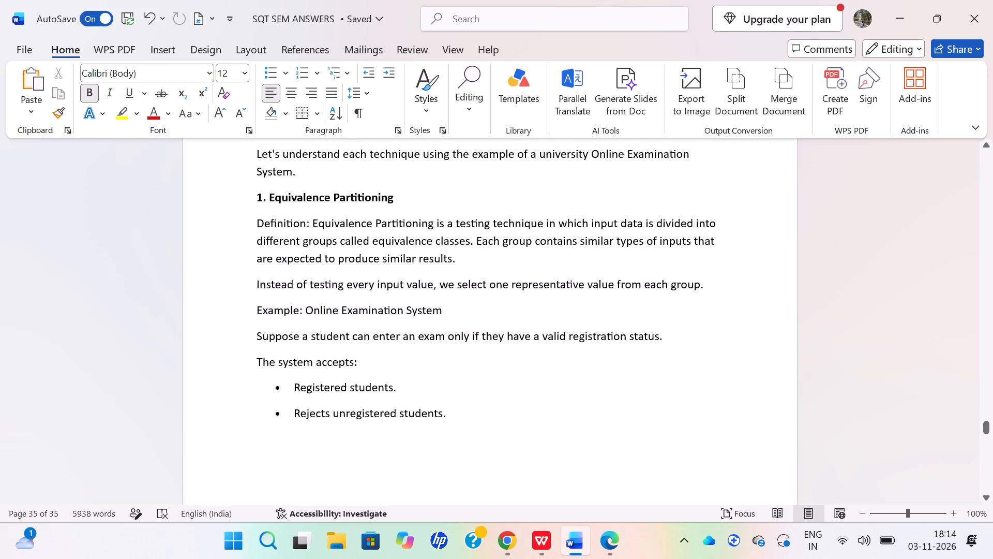
{"action": "scroll", "coordinate": [396, 367], "scroll_direction": "right", "scroll_amount": 3}
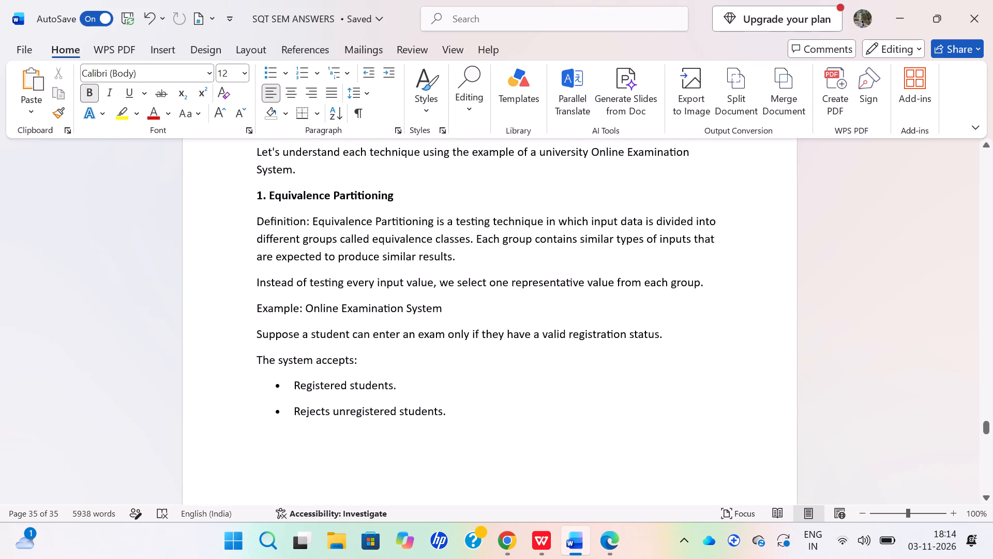
{"action": "scroll", "coordinate": [396, 367], "scroll_direction": "right", "scroll_amount": 1}
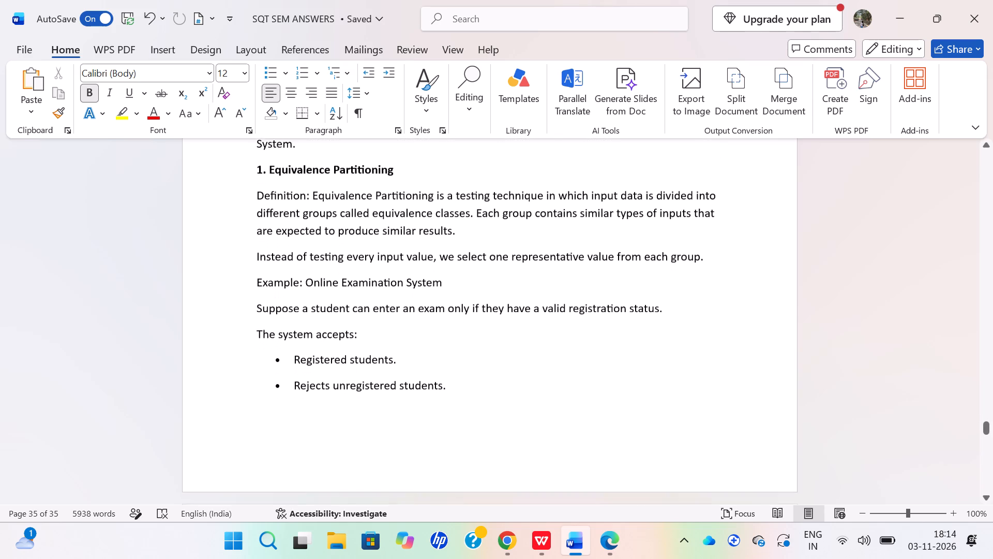
{"action": "scroll", "coordinate": [396, 367], "scroll_direction": "right", "scroll_amount": 1}
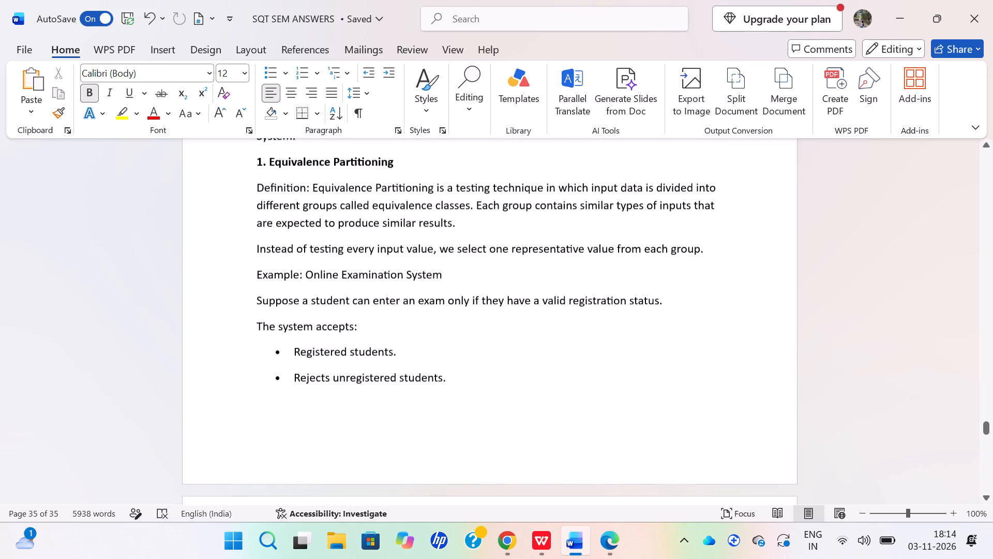
{"action": "scroll", "coordinate": [396, 367], "scroll_direction": "right", "scroll_amount": 1}
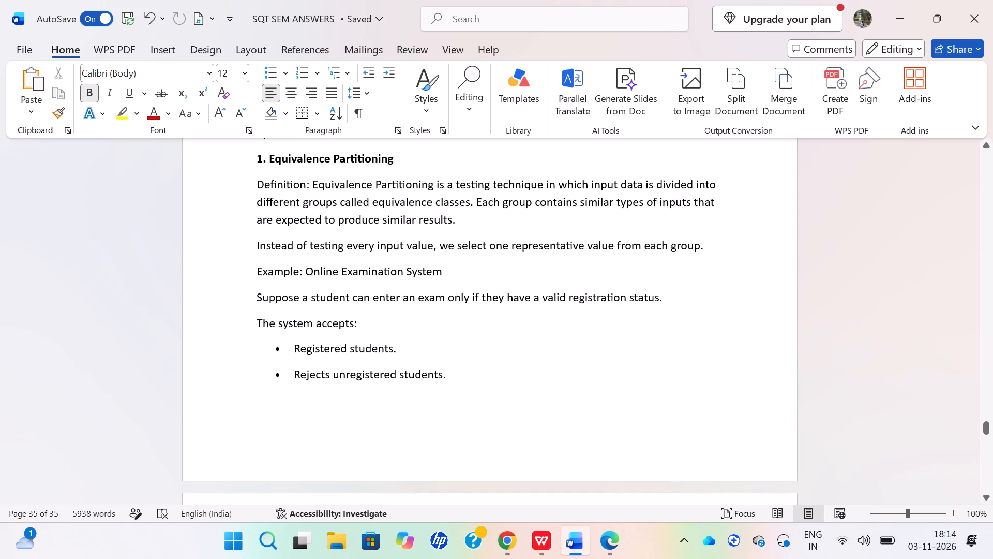
{"action": "scroll", "coordinate": [396, 367], "scroll_direction": "right", "scroll_amount": 1}
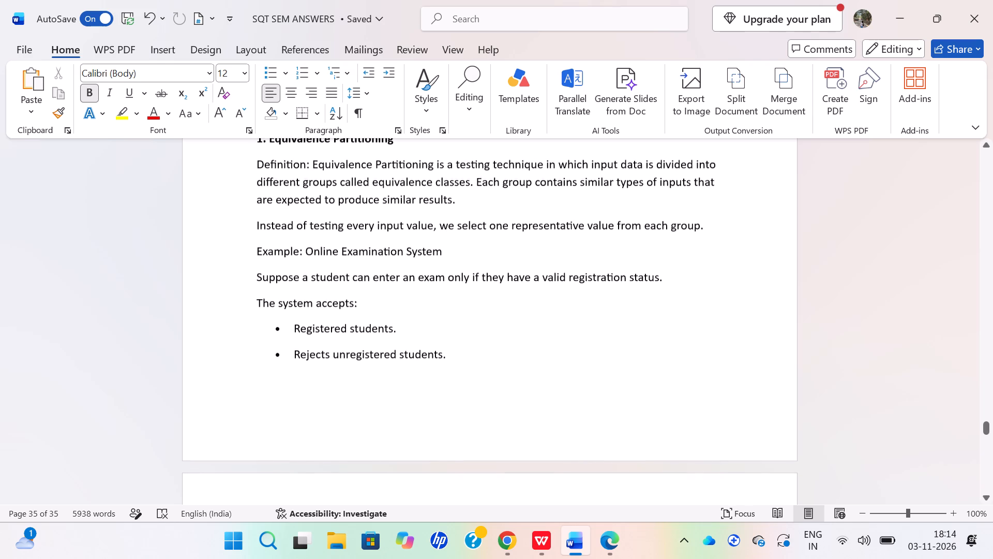
{"action": "scroll", "coordinate": [396, 367], "scroll_direction": "right", "scroll_amount": 1}
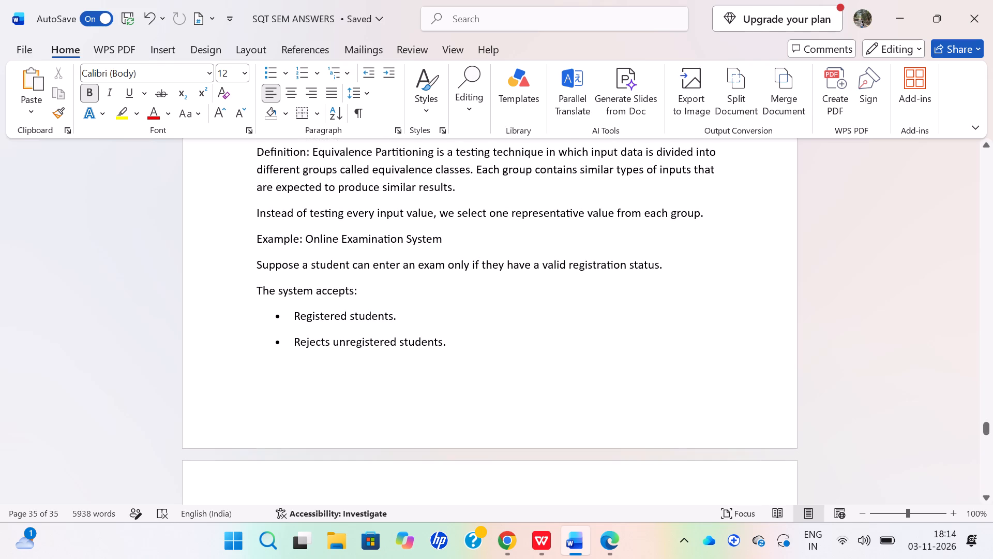
{"action": "scroll", "coordinate": [396, 367], "scroll_direction": "down", "scroll_amount": 1}
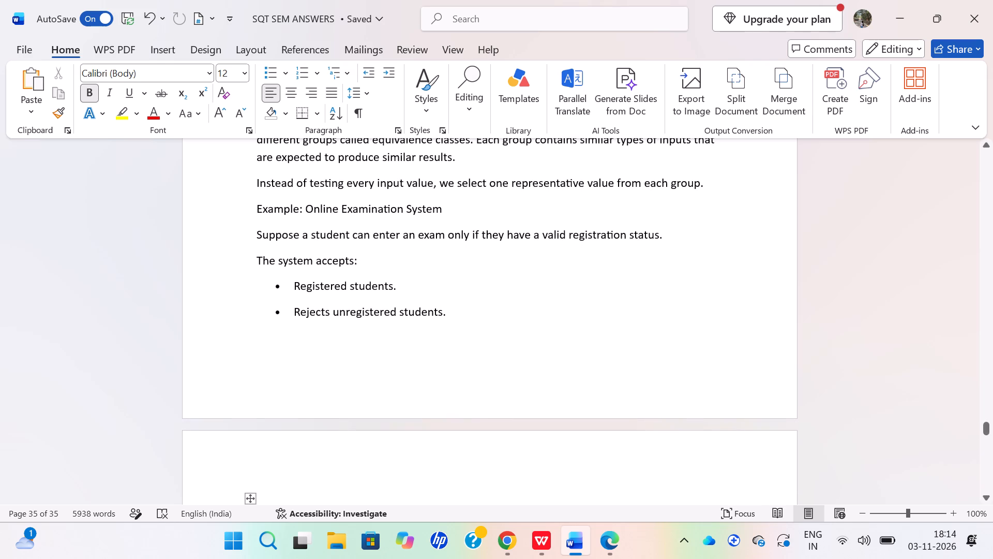
{"action": "scroll", "coordinate": [396, 367], "scroll_direction": "down", "scroll_amount": 1}
{"action": "scroll", "coordinate": [396, 367], "scroll_direction": "up", "scroll_amount": 1}
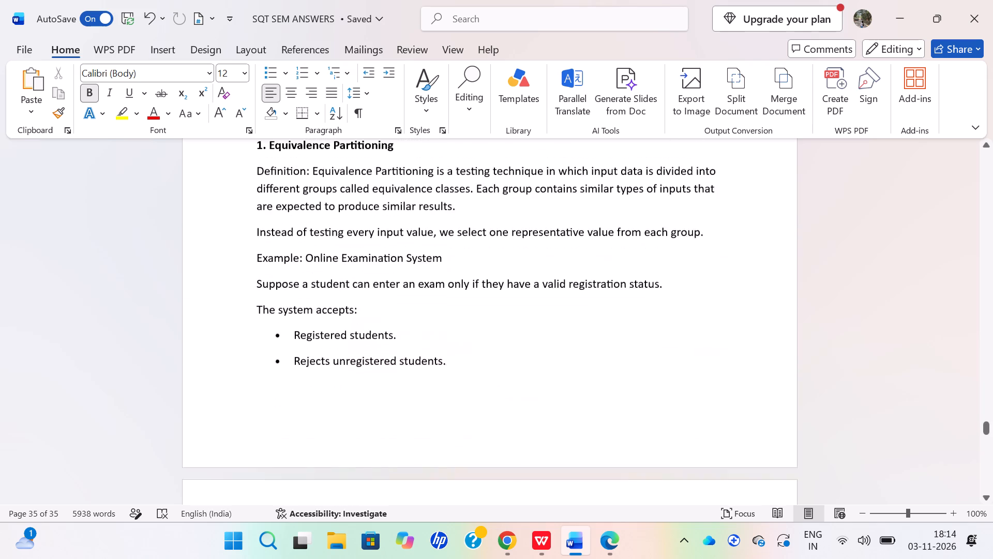
{"action": "scroll", "coordinate": [367, 335], "scroll_direction": "down", "scroll_amount": 1}
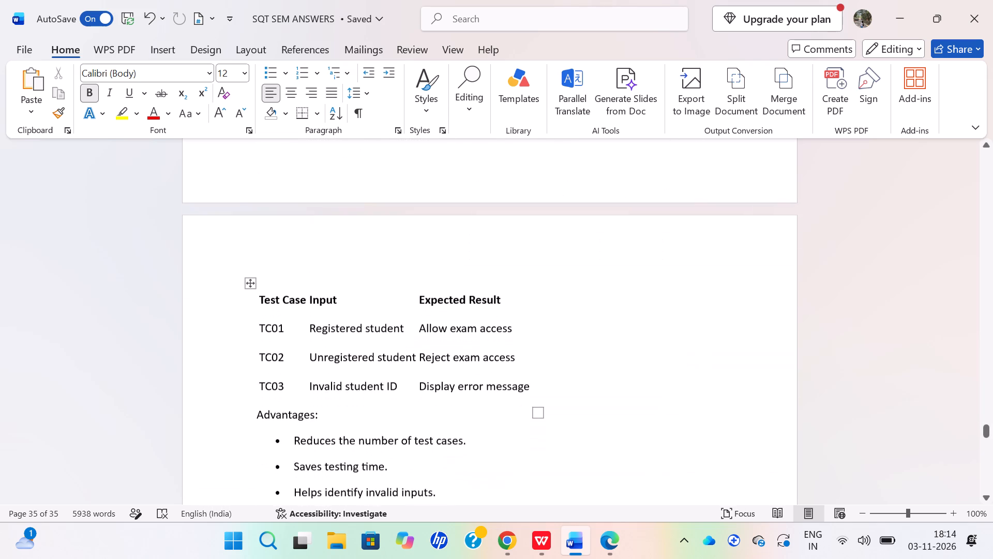
{"action": "scroll", "coordinate": [367, 335], "scroll_direction": "down", "scroll_amount": 2}
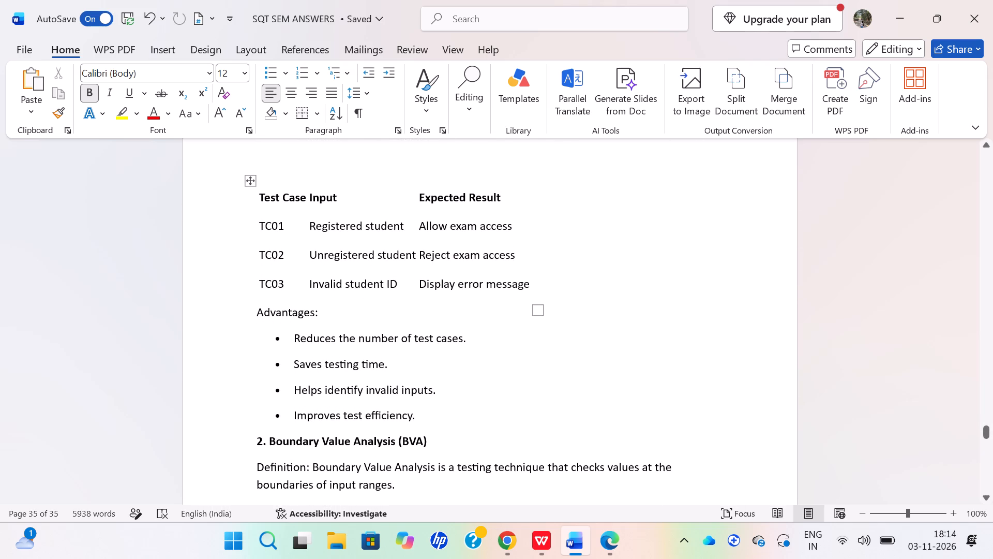
{"action": "scroll", "coordinate": [404, 377], "scroll_direction": "down", "scroll_amount": 1}
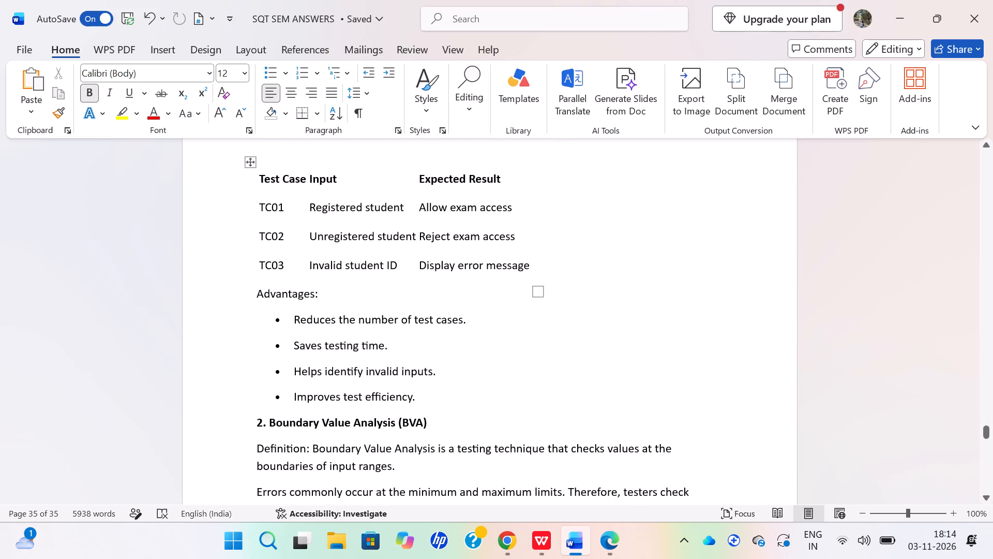
{"action": "left_click_drag", "start_coordinate": [425, 400], "coordinate": [414, 396]}
Review the Boundary Value Analysis and Decision Table Testing sections, including their examples, tables, test cases and advantages.
{"action": "scroll", "coordinate": [414, 396], "scroll_direction": "down", "scroll_amount": 1}
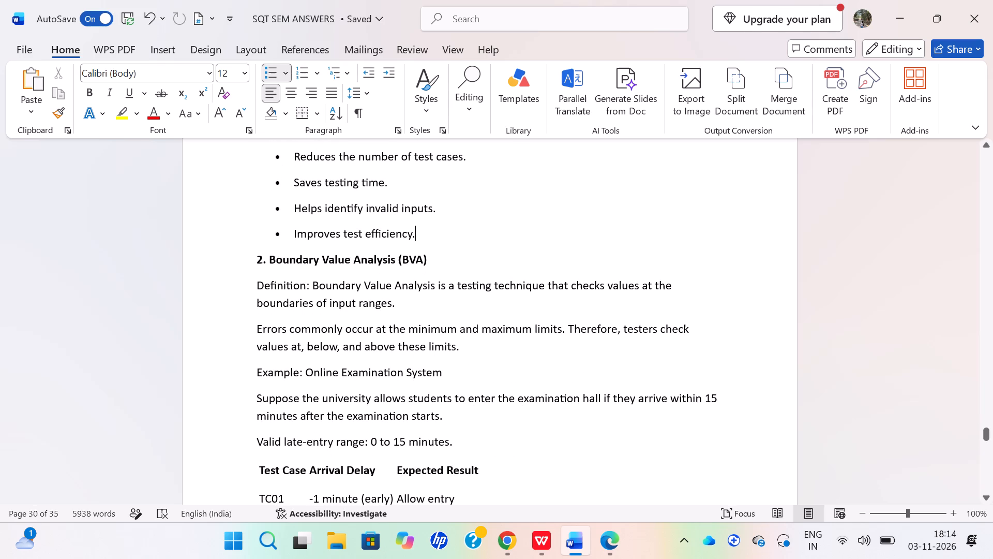
{"action": "scroll", "coordinate": [273, 350], "scroll_direction": "down", "scroll_amount": 1}
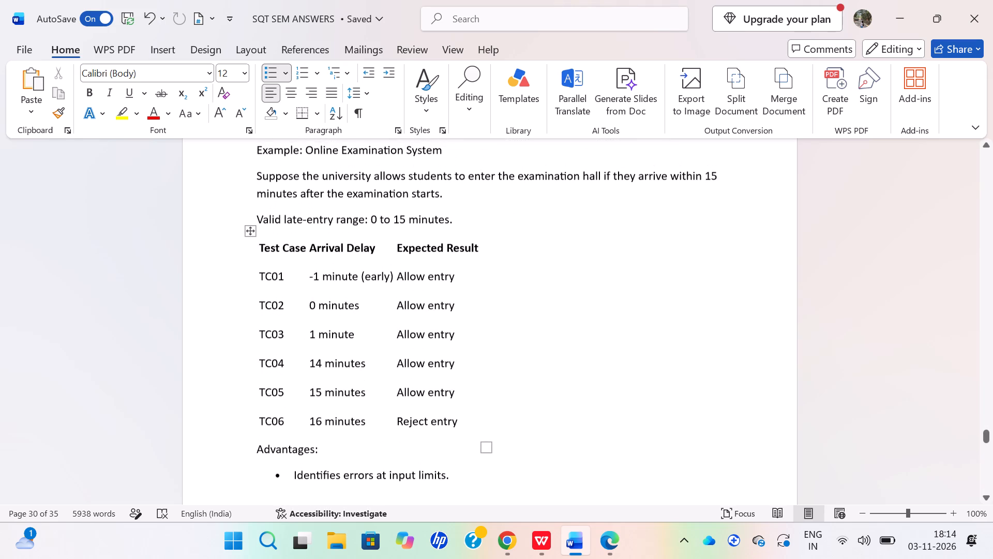
{"action": "scroll", "coordinate": [273, 350], "scroll_direction": "up", "scroll_amount": 1}
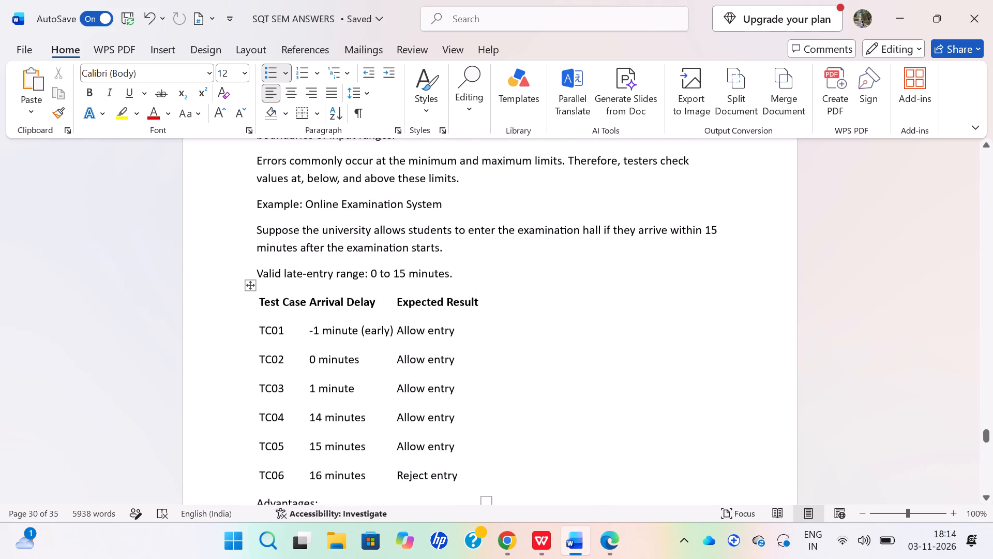
{"action": "scroll", "coordinate": [273, 350], "scroll_direction": "up", "scroll_amount": 1}
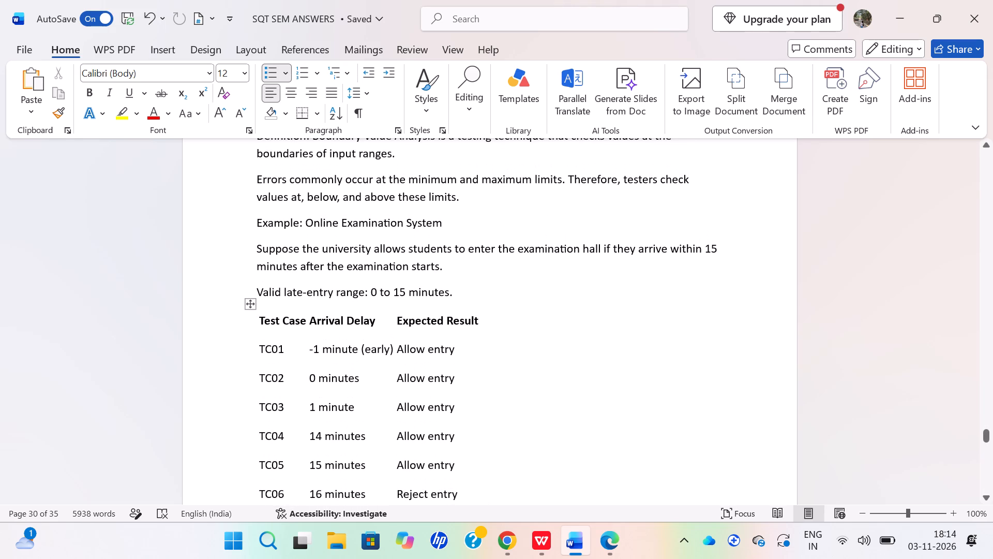
{"action": "scroll", "coordinate": [377, 317], "scroll_direction": "down", "scroll_amount": 1}
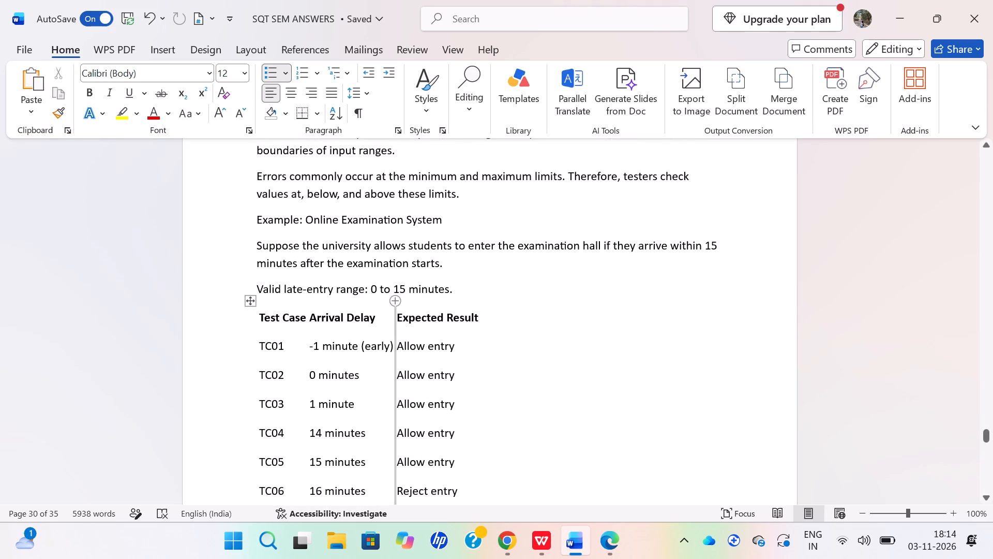
{"action": "scroll", "coordinate": [460, 257], "scroll_direction": "down", "scroll_amount": 3}
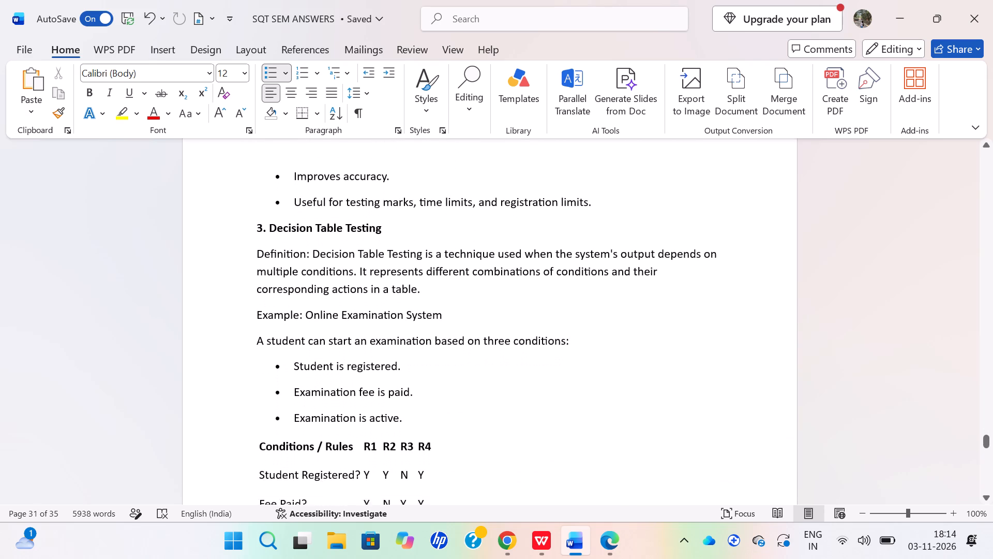
{"action": "scroll", "coordinate": [460, 257], "scroll_direction": "down", "scroll_amount": 2}
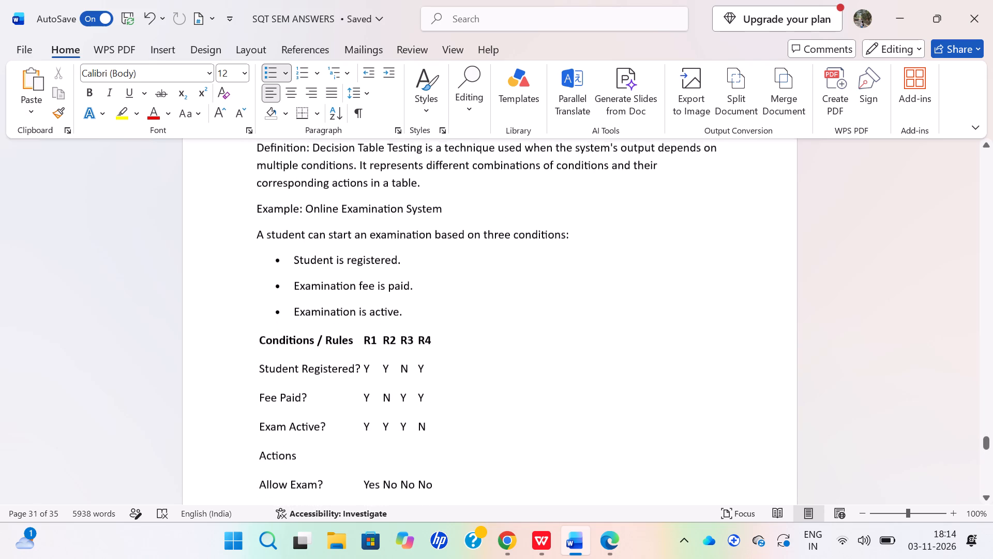
{"action": "scroll", "coordinate": [460, 257], "scroll_direction": "down", "scroll_amount": 2}
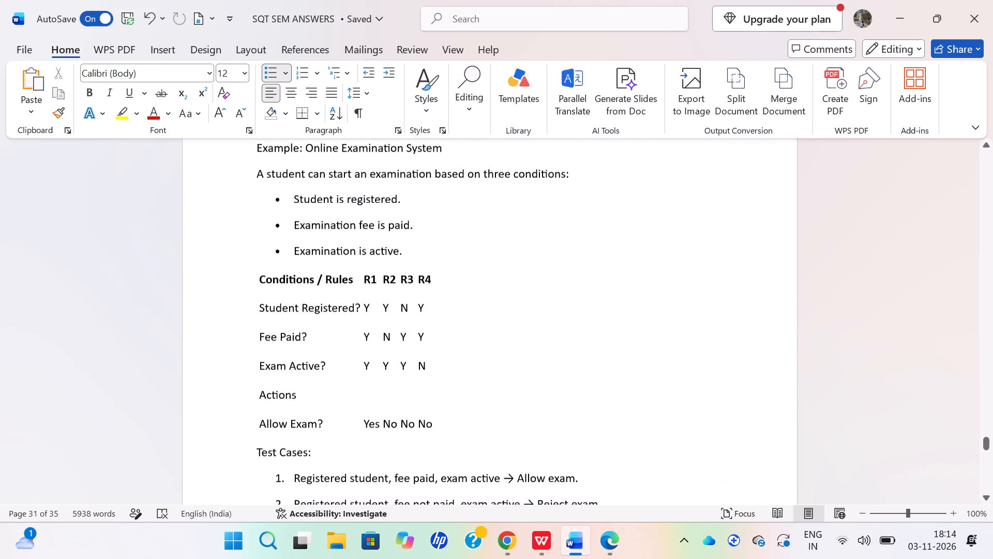
{"action": "scroll", "coordinate": [460, 257], "scroll_direction": "down", "scroll_amount": 1}
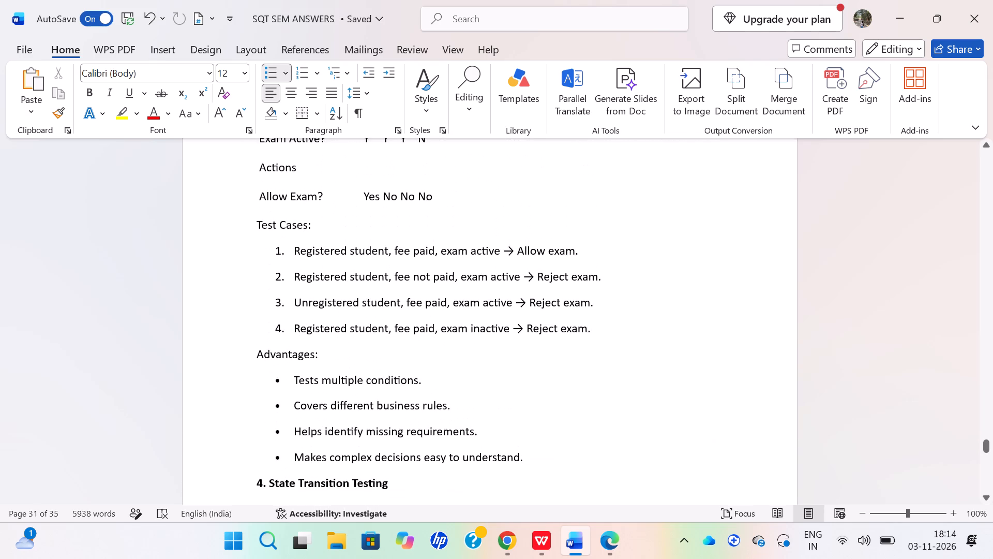
Delete the blank line between the Evaluated bullet and the diagram in the State Transition Testing section.
{"action": "scroll", "coordinate": [460, 256], "scroll_direction": "down", "scroll_amount": 3}
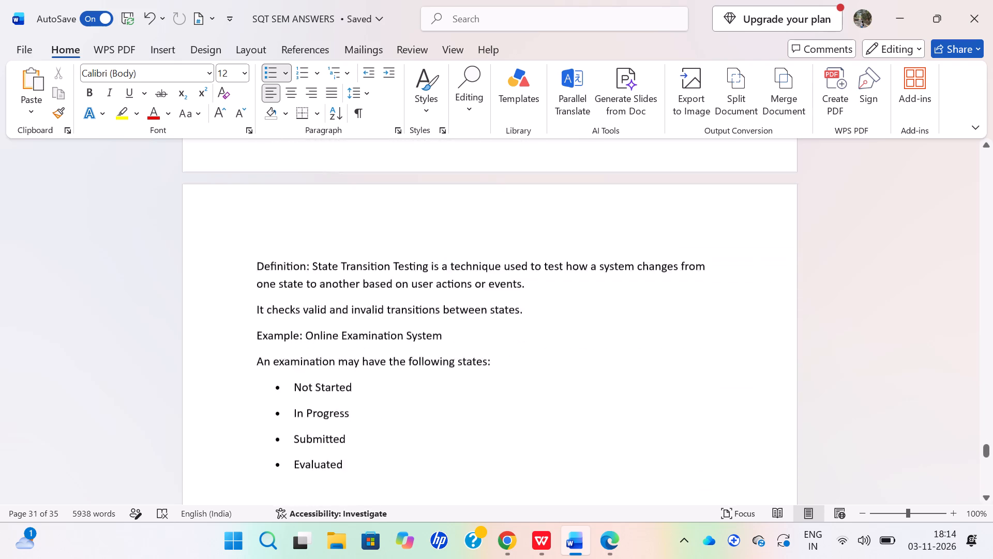
{"action": "scroll", "coordinate": [460, 256], "scroll_direction": "down", "scroll_amount": 1}
{"action": "scroll", "coordinate": [460, 256], "scroll_direction": "up", "scroll_amount": 1}
{"action": "scroll", "coordinate": [460, 256], "scroll_direction": "down", "scroll_amount": 1}
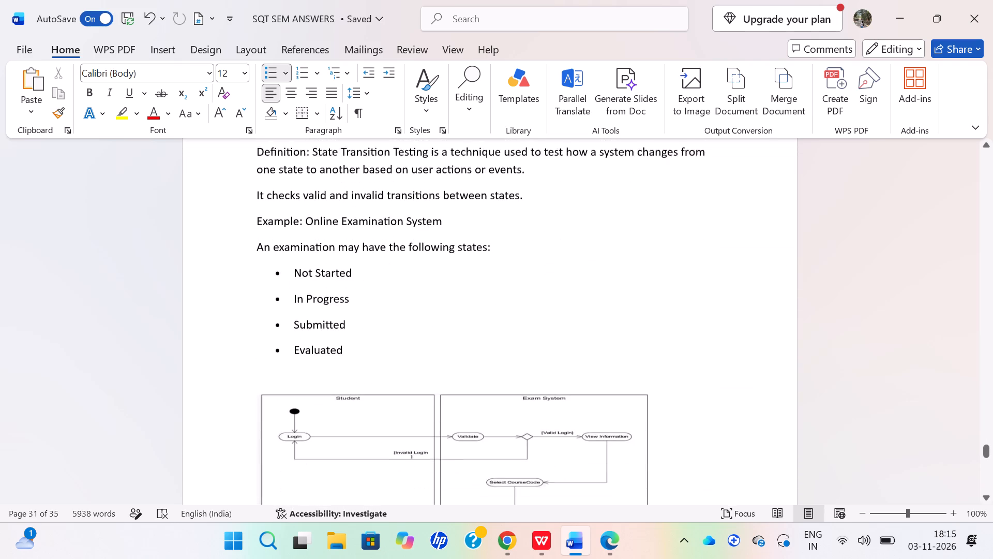
{"action": "left_click", "coordinate": [300, 367]}
{"action": "key", "text": "BackSpace"}
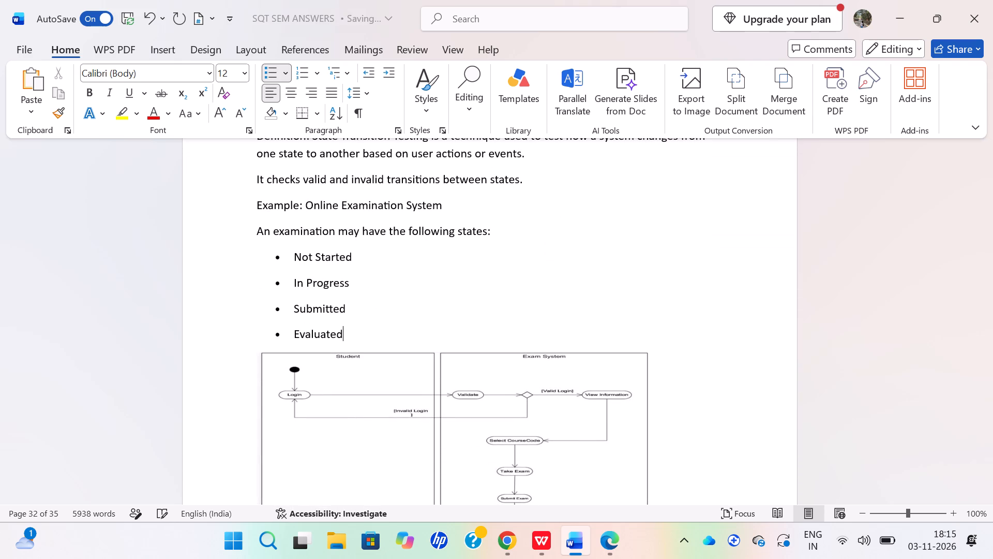
Review the State Transition Testing section, checking the state list, diagram, State Transition Table, test cases and advantages.
{"action": "scroll", "coordinate": [300, 367], "scroll_direction": "up", "scroll_amount": 1}
{"action": "scroll", "coordinate": [300, 367], "scroll_direction": "down", "scroll_amount": 2}
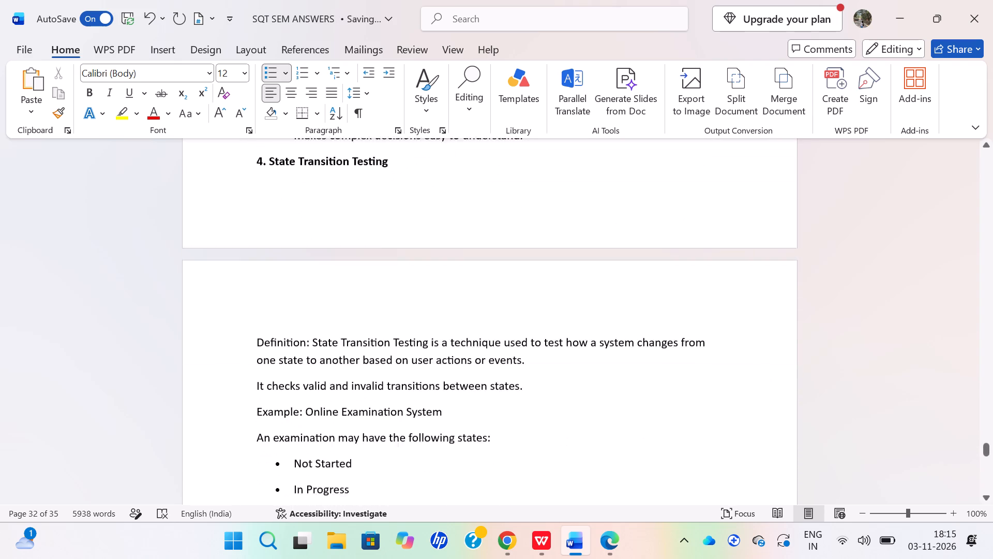
{"action": "scroll", "coordinate": [300, 367], "scroll_direction": "down", "scroll_amount": 3}
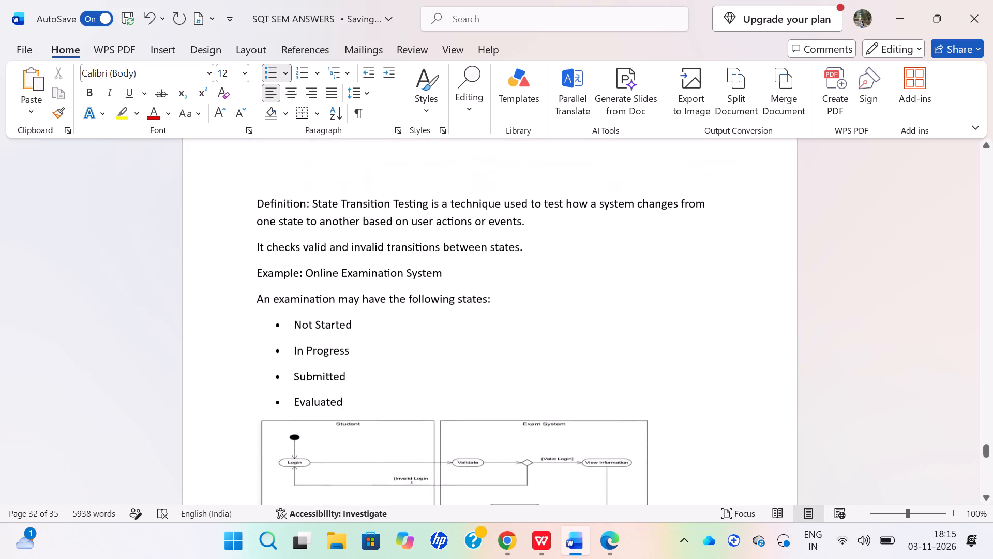
{"action": "scroll", "coordinate": [300, 367], "scroll_direction": "down", "scroll_amount": 2}
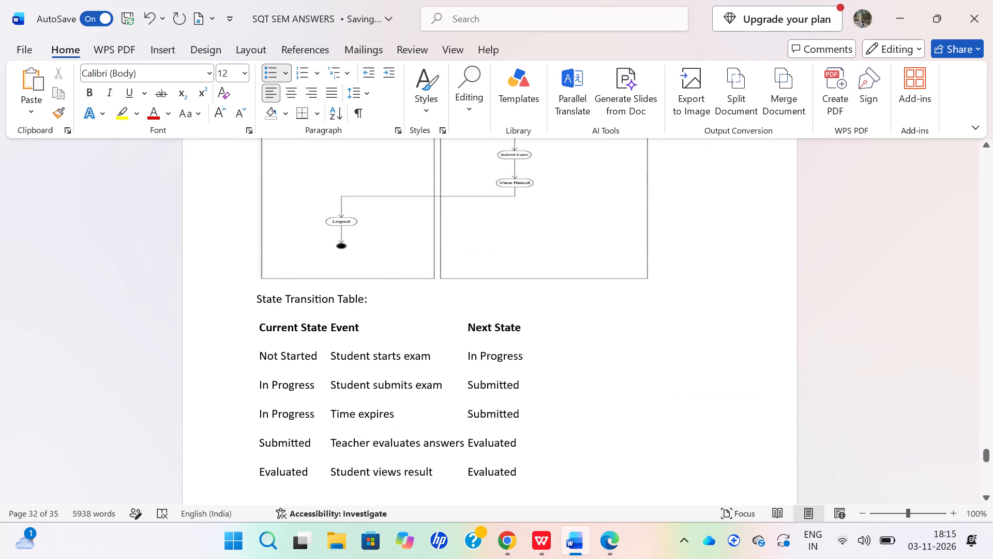
{"action": "scroll", "coordinate": [300, 367], "scroll_direction": "down", "scroll_amount": 1}
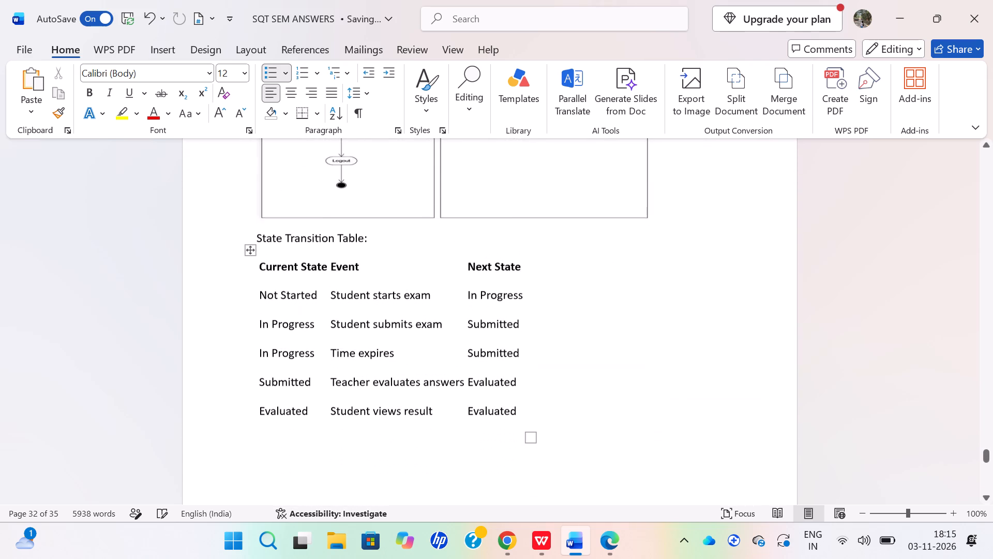
{"action": "scroll", "coordinate": [300, 367], "scroll_direction": "down", "scroll_amount": 2}
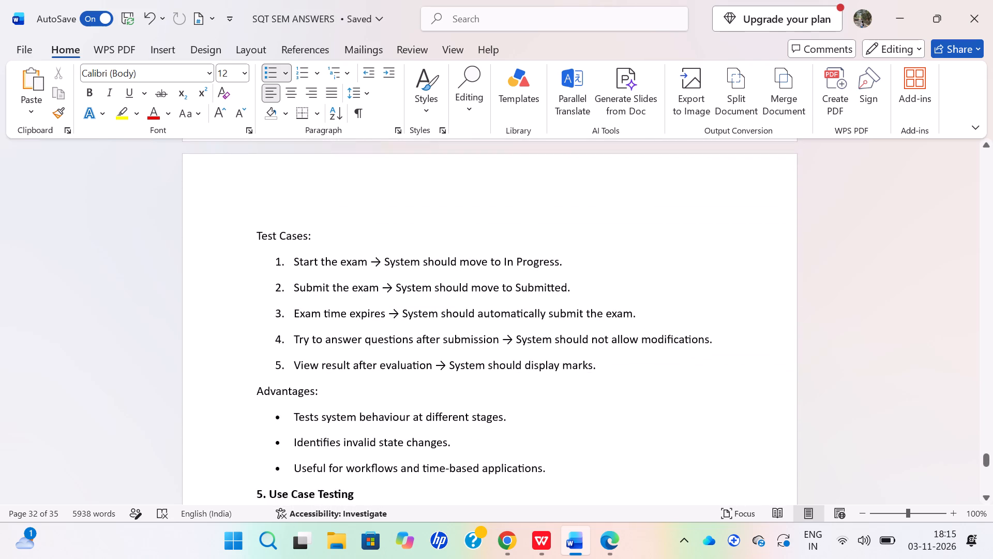
{"action": "scroll", "coordinate": [300, 367], "scroll_direction": "down", "scroll_amount": 1}
{"action": "scroll", "coordinate": [300, 367], "scroll_direction": "up", "scroll_amount": 2}
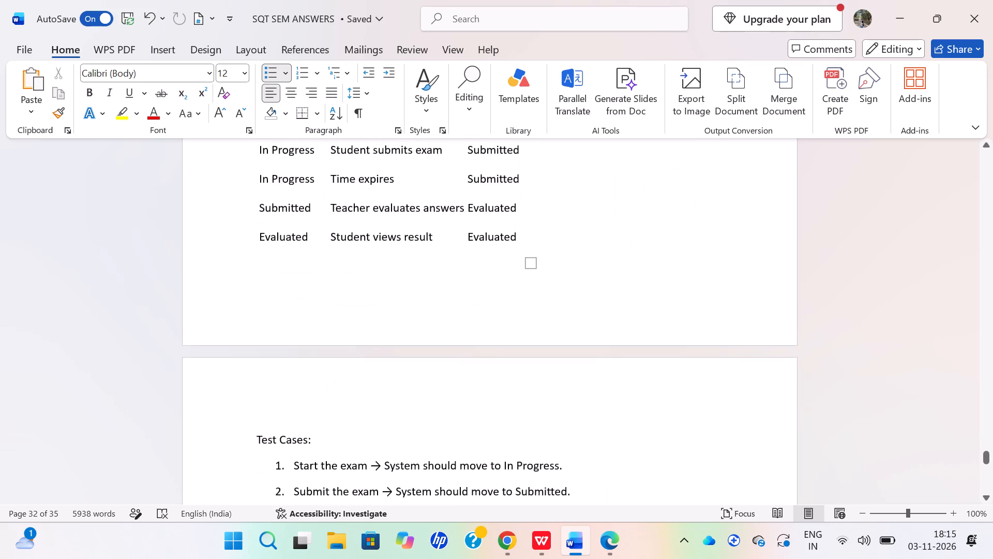
Review the rest of question 22's answer, from the State Transition test cases through Use Case Testing and Error Guessing to the Advantages of Black Box Testing.
{"action": "scroll", "coordinate": [300, 367], "scroll_direction": "down", "scroll_amount": 2}
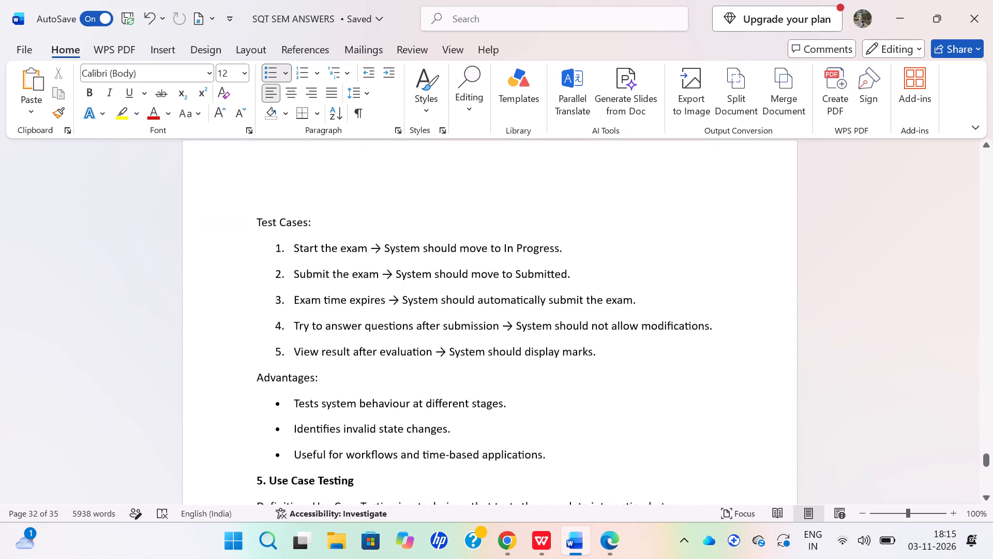
{"action": "scroll", "coordinate": [300, 367], "scroll_direction": "down", "scroll_amount": 3}
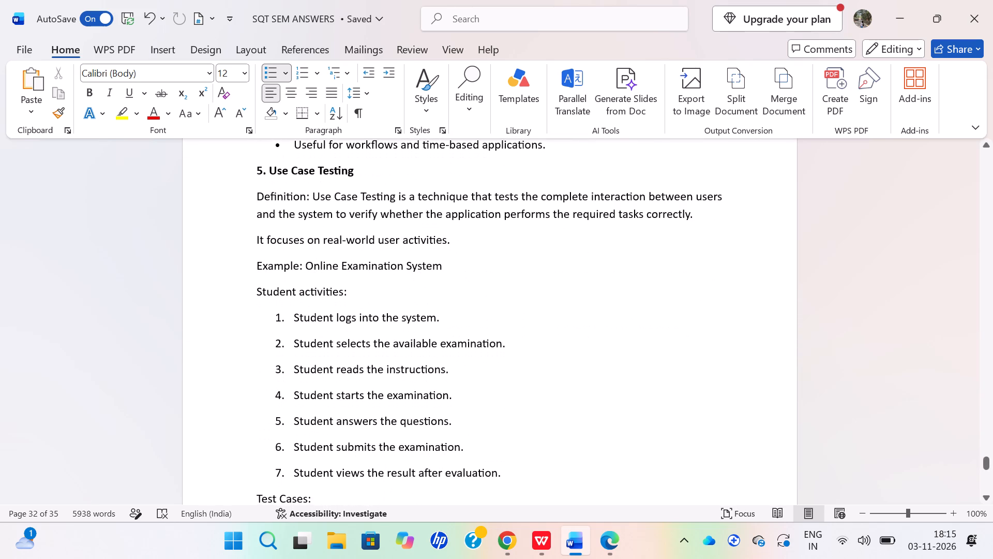
{"action": "scroll", "coordinate": [300, 367], "scroll_direction": "down", "scroll_amount": 3}
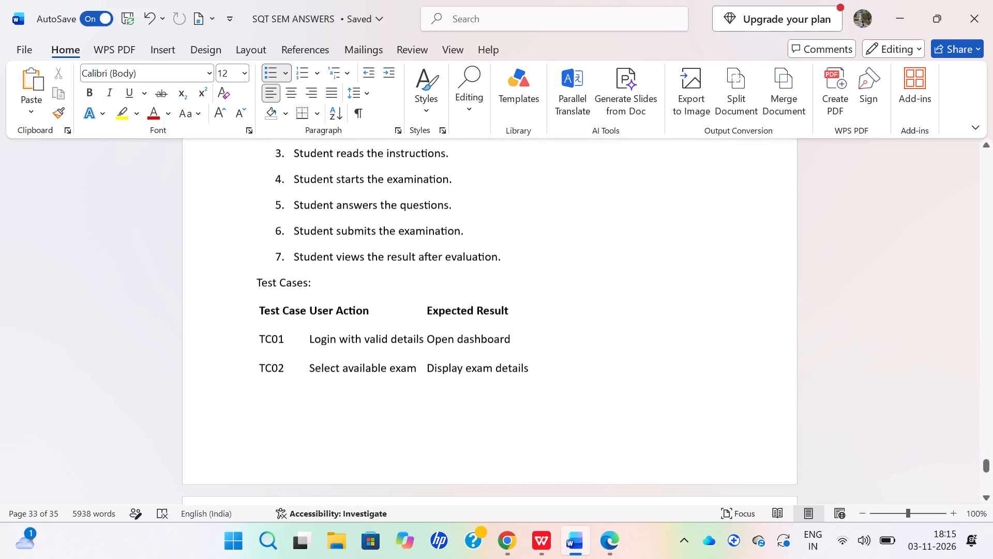
{"action": "scroll", "coordinate": [300, 360], "scroll_direction": "down", "scroll_amount": 3}
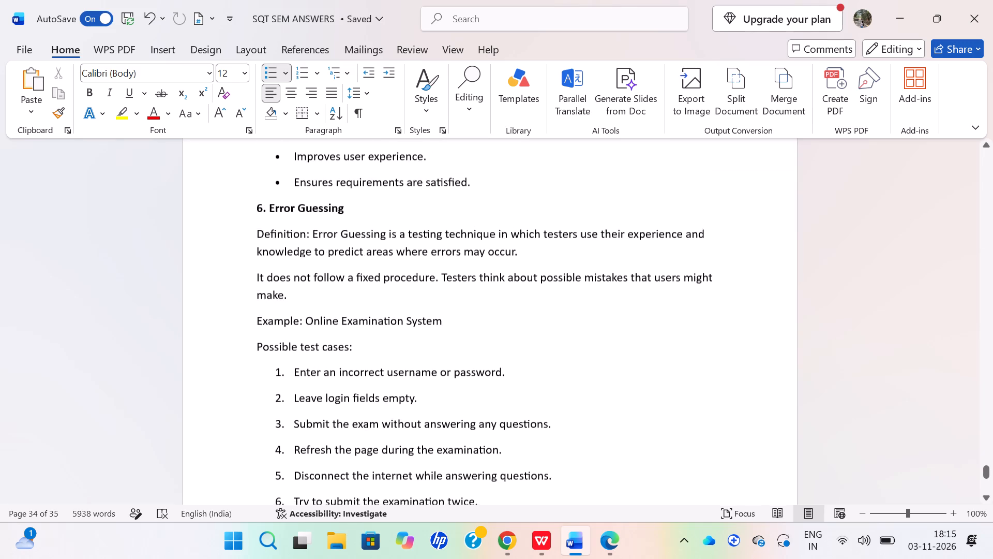
{"action": "scroll", "coordinate": [300, 360], "scroll_direction": "down", "scroll_amount": 1}
Go back to the preceding answer's decision table test cases, then recheck question 22's heading, Black Box Testing introduction and login example.
{"action": "scroll", "coordinate": [300, 360], "scroll_direction": "up", "scroll_amount": 1}
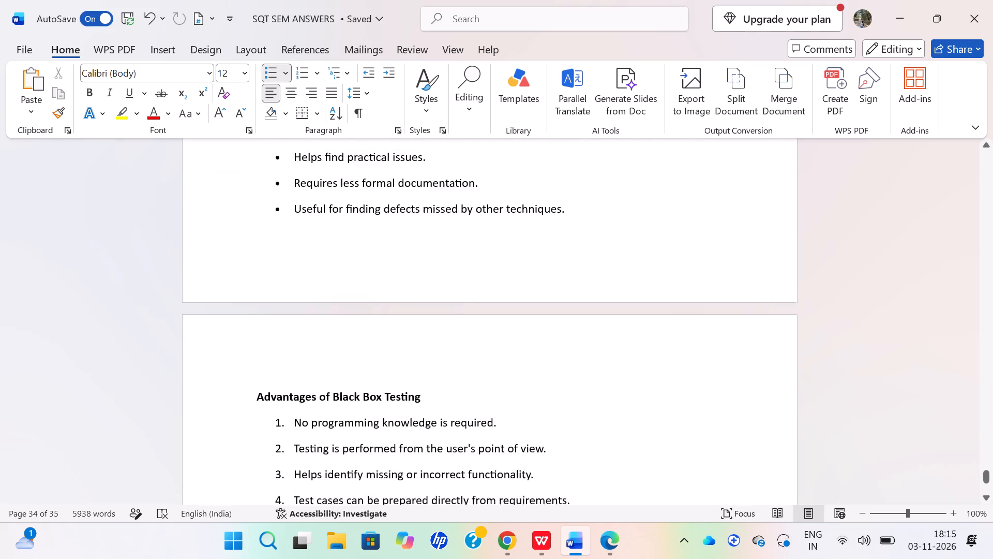
{"action": "scroll", "coordinate": [300, 360], "scroll_direction": "up", "scroll_amount": 10}
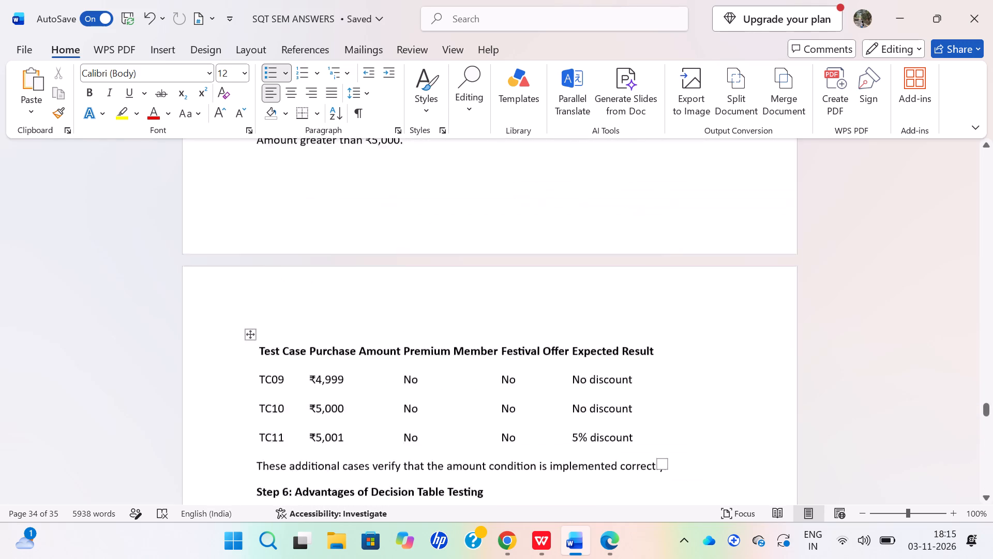
{"action": "scroll", "coordinate": [300, 360], "scroll_direction": "up", "scroll_amount": 2}
{"action": "scroll", "coordinate": [300, 360], "scroll_direction": "down", "scroll_amount": 1}
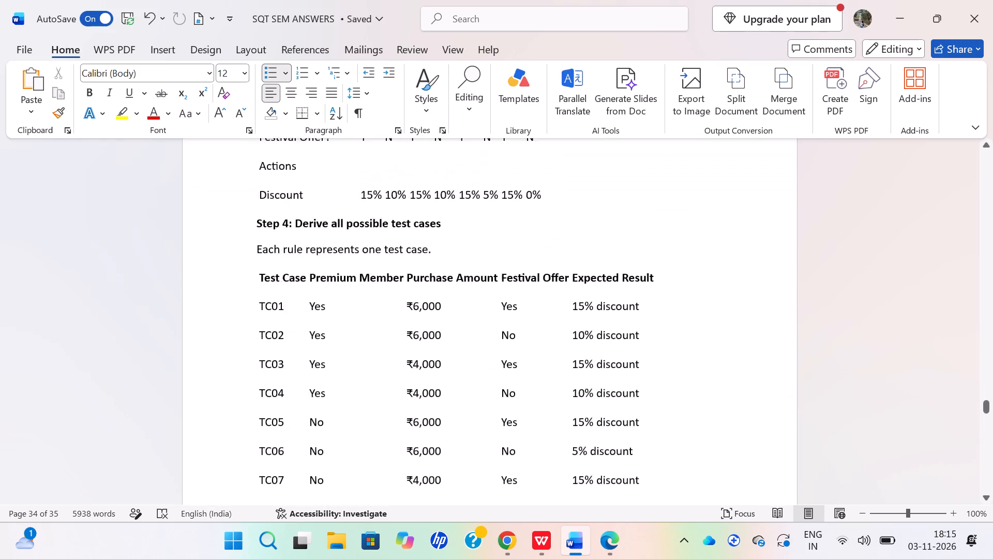
{"action": "scroll", "coordinate": [300, 360], "scroll_direction": "down", "scroll_amount": 6}
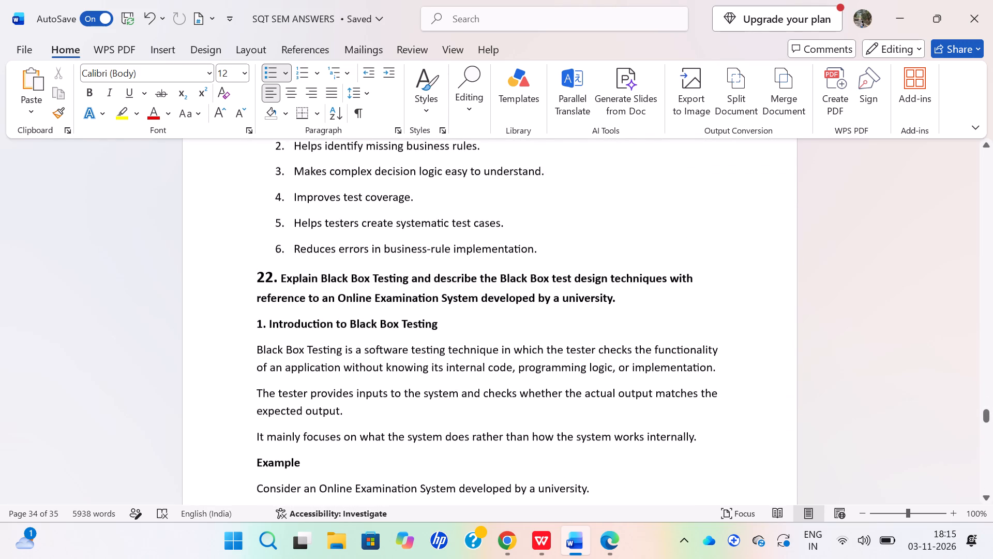
{"action": "scroll", "coordinate": [300, 360], "scroll_direction": "down", "scroll_amount": 2}
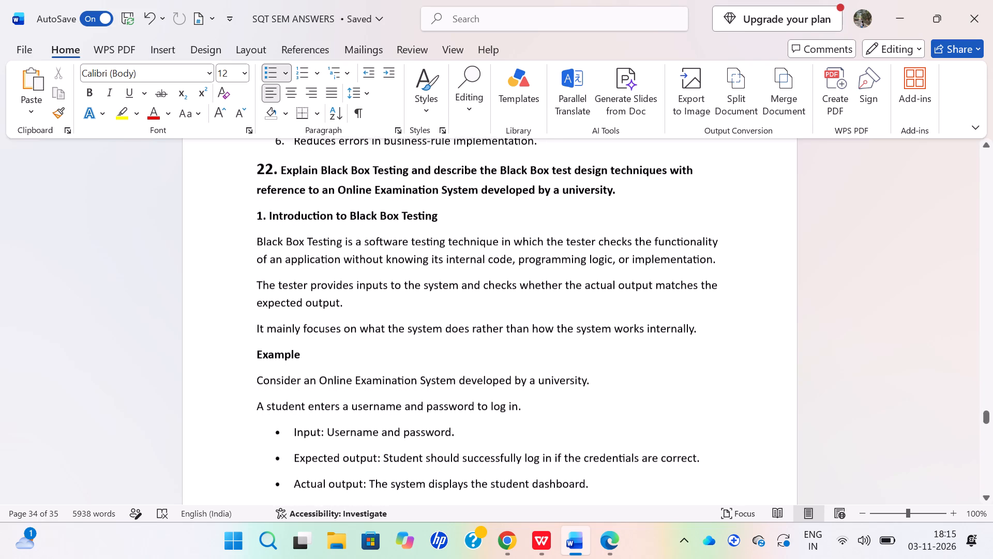
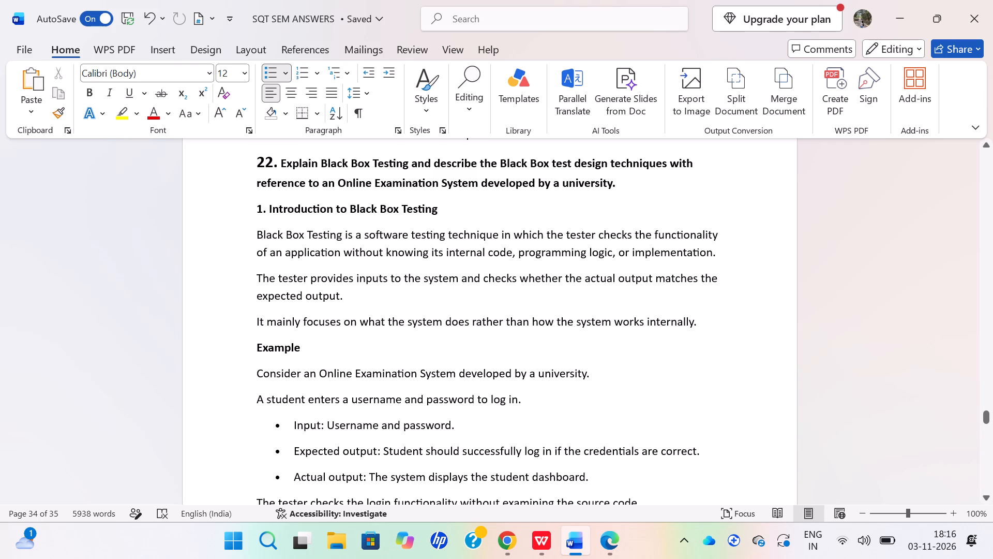
Delete the sentence "It mainly focuses on what the system does rather than how the system works internally." from question 22's introduction.
{"action": "left_click_drag", "start_coordinate": [252, 324], "coordinate": [516, 318]}
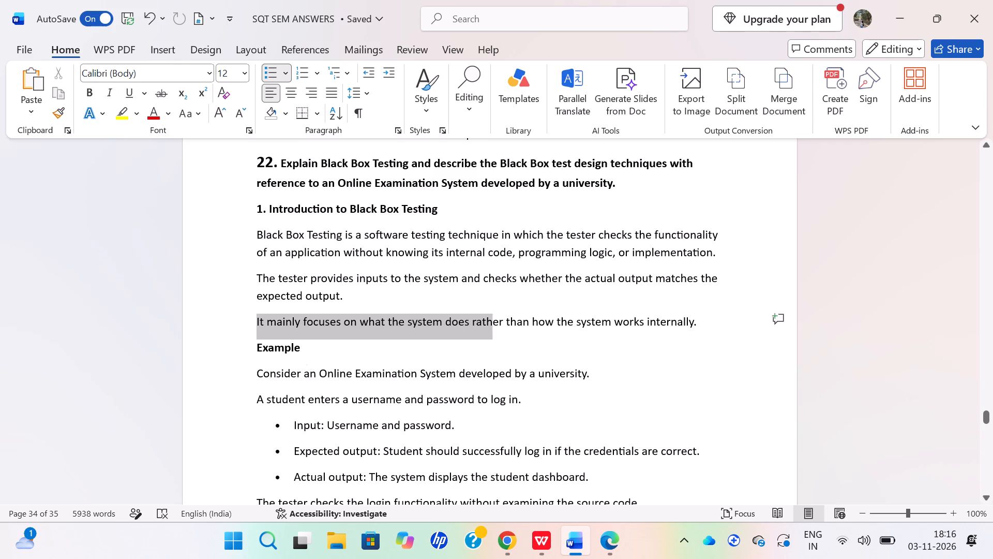
{"action": "left_click_drag", "start_coordinate": [516, 318], "coordinate": [703, 316]}
{"action": "key", "text": "BackSpace"}
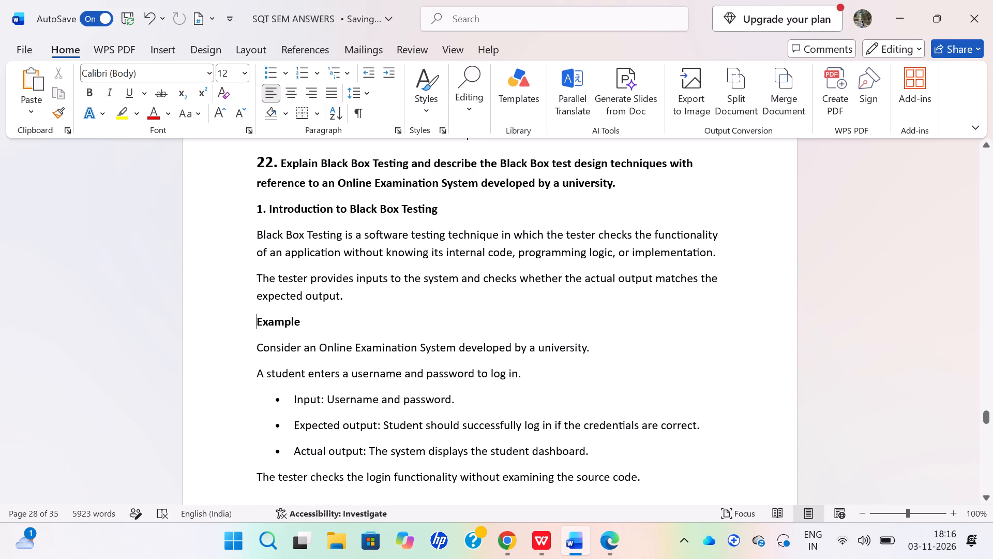
Review question 22's Black Box Testing introduction and login example down to the end of the page.
{"action": "scroll", "coordinate": [589, 333], "scroll_direction": "down", "scroll_amount": 1}
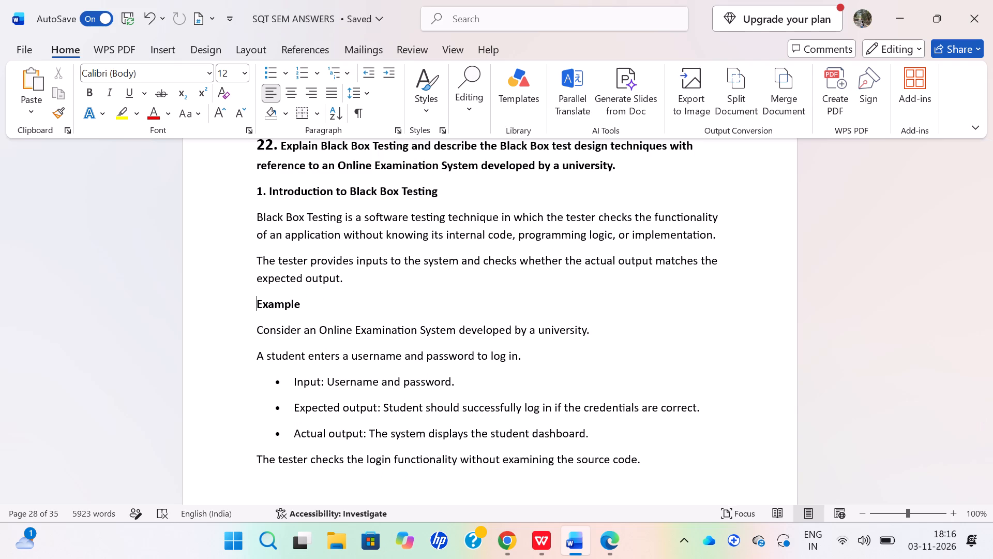
{"action": "scroll", "coordinate": [589, 333], "scroll_direction": "down", "scroll_amount": 2}
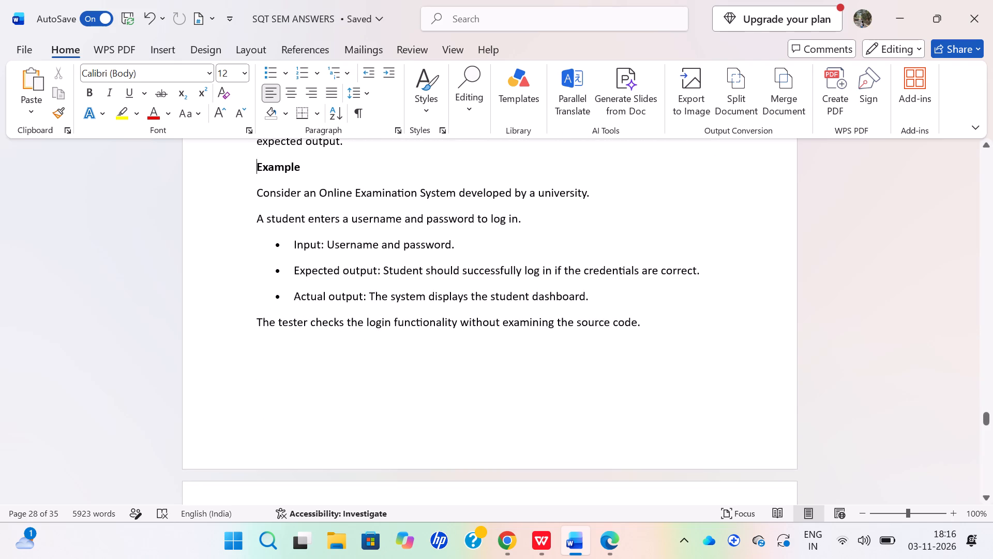
{"action": "scroll", "coordinate": [629, 349], "scroll_direction": "down", "scroll_amount": 1}
{"action": "scroll", "coordinate": [629, 349], "scroll_direction": "up", "scroll_amount": 1}
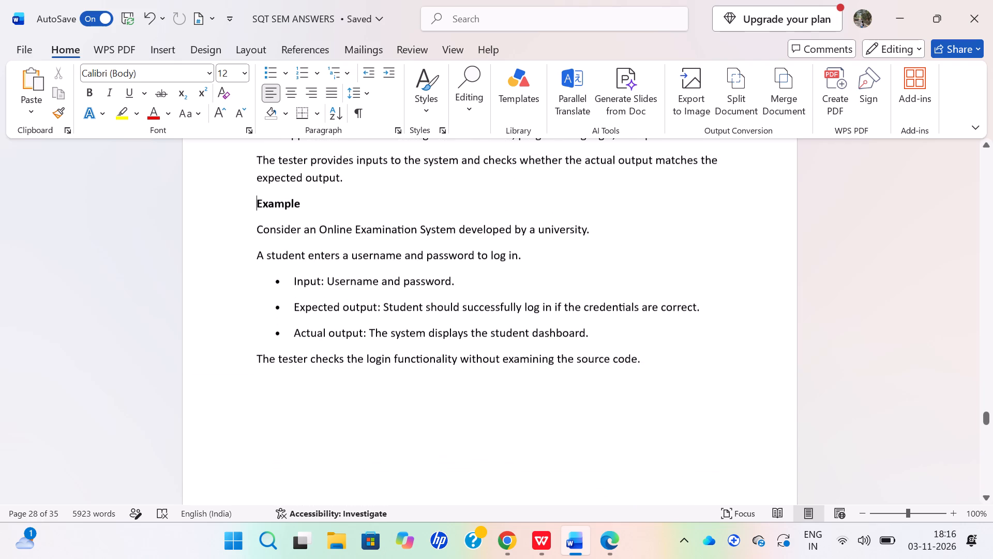
{"action": "scroll", "coordinate": [657, 371], "scroll_direction": "up", "scroll_amount": 1}
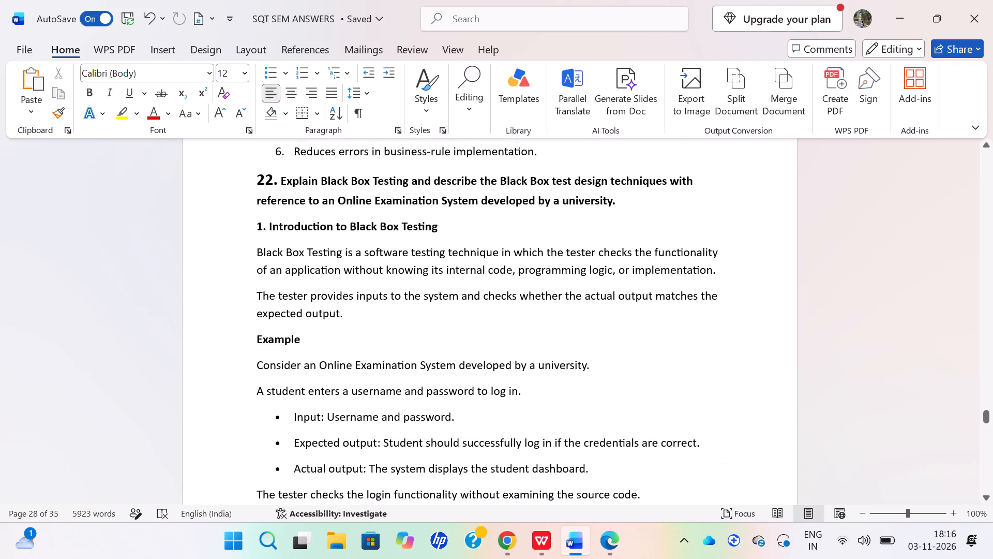
{"action": "scroll", "coordinate": [657, 371], "scroll_direction": "down", "scroll_amount": 1}
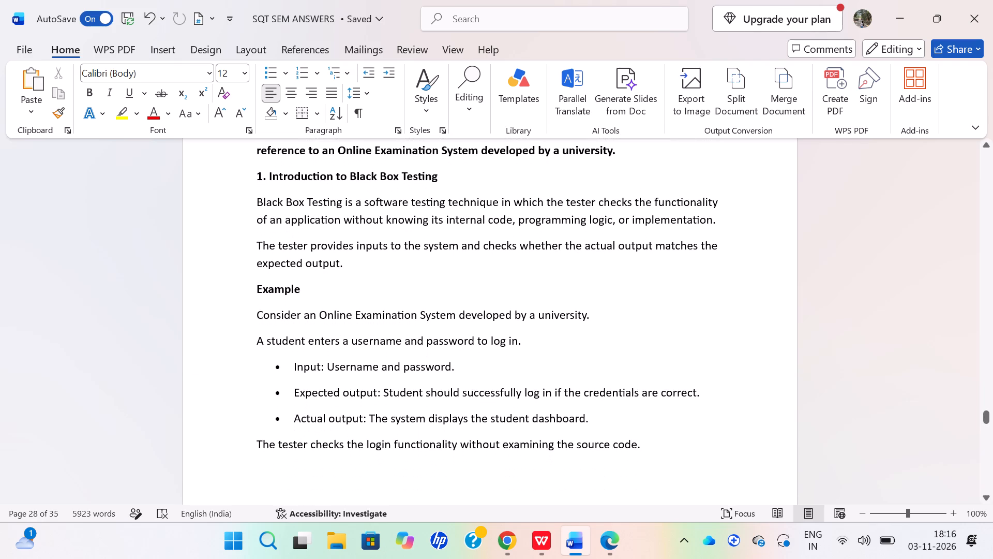